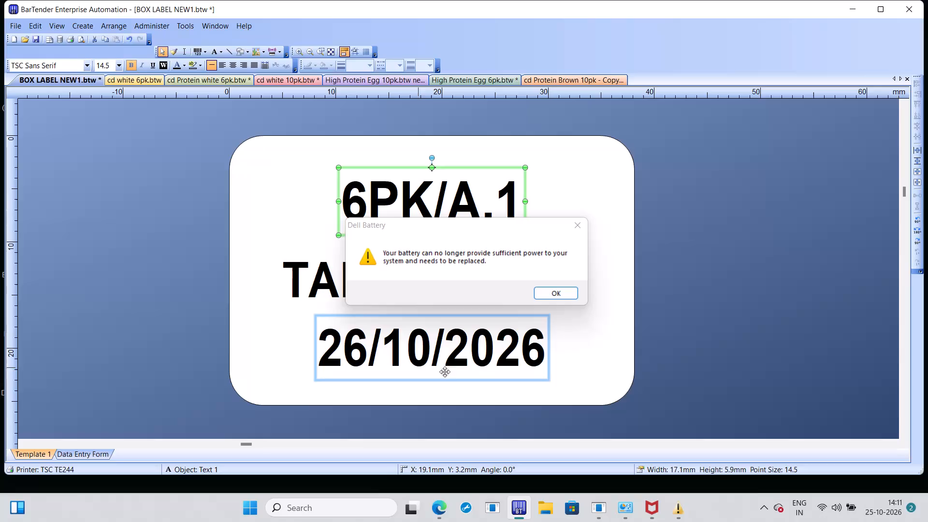
Dismiss the Dell Battery warning covering the box label design.
{"action": "left_click", "coordinate": [564, 292]}
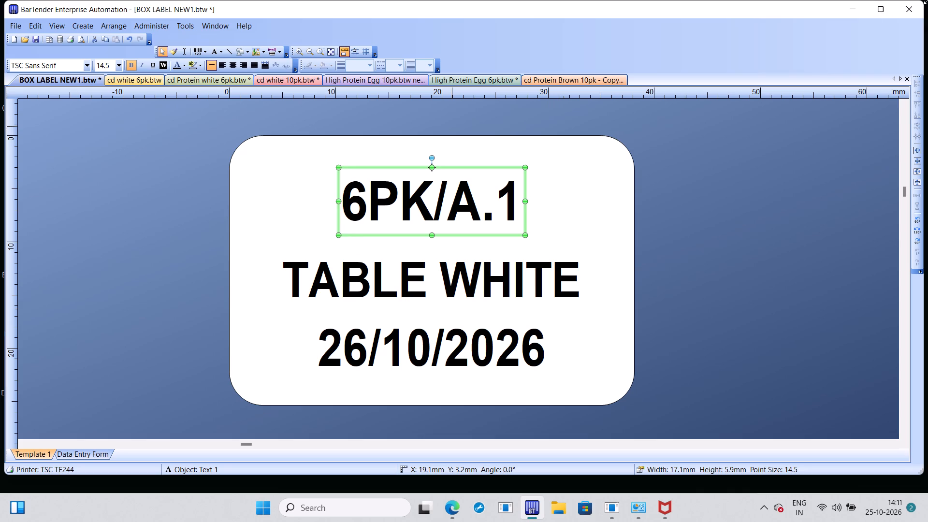
Minimize the BOX LABEL NEW1.btw label design window to get to the desktop.
{"action": "scroll", "coordinate": [688, 9], "scroll_direction": "left", "scroll_amount": 3}
{"action": "scroll", "coordinate": [927, 0], "scroll_direction": "up", "scroll_amount": 2}
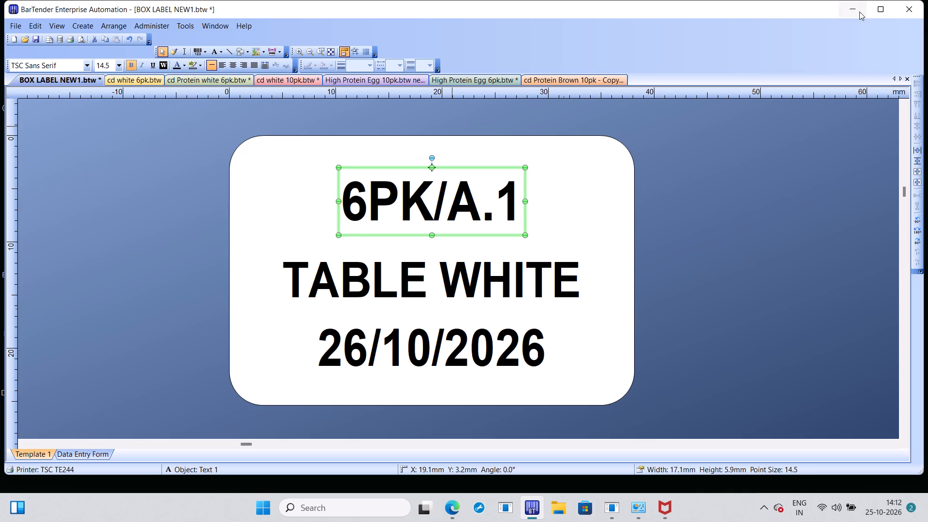
{"action": "left_click", "coordinate": [859, 12]}
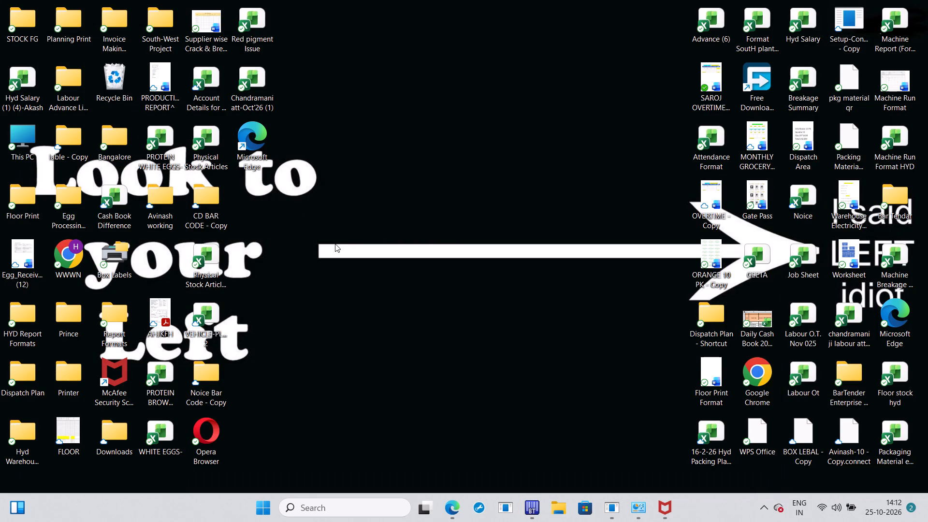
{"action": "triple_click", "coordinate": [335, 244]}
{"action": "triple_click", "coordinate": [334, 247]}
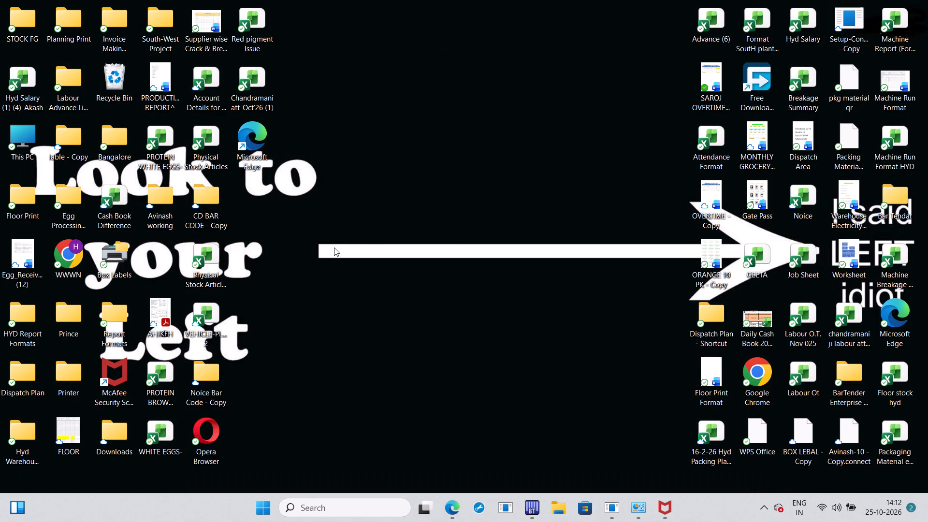
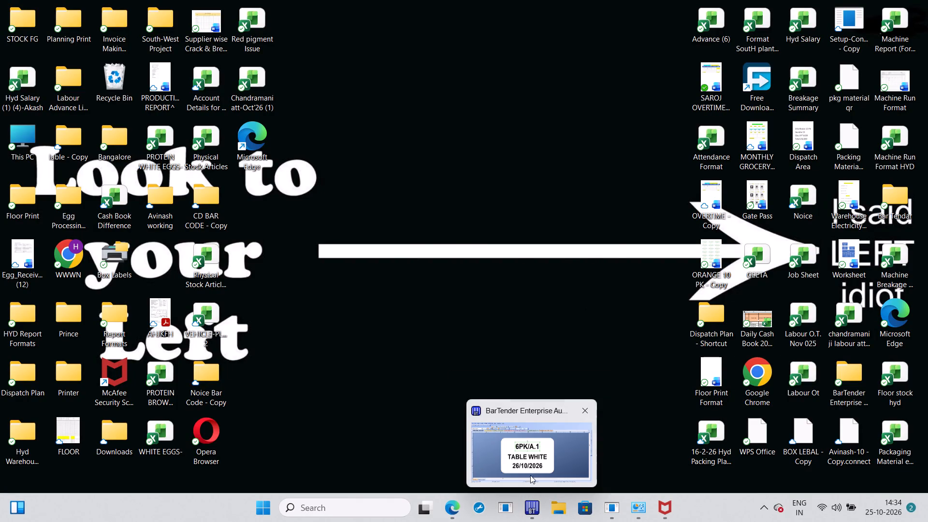
Switch from the desktop back to the BOX LABEL NEW1.btw design in BarTender.
{"action": "left_click", "coordinate": [536, 455]}
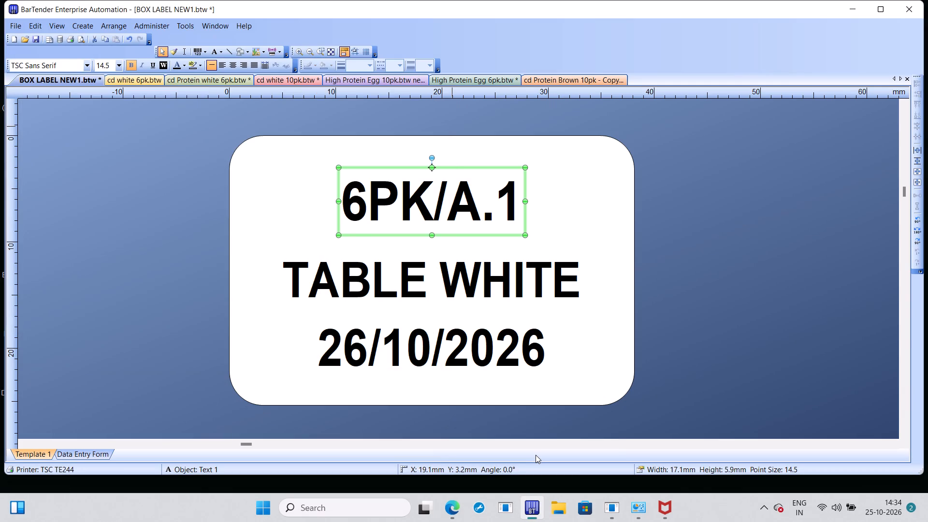
Delete the word TABLE from the label's middle text line, TABLE WHITE.
{"action": "left_click", "coordinate": [425, 276]}
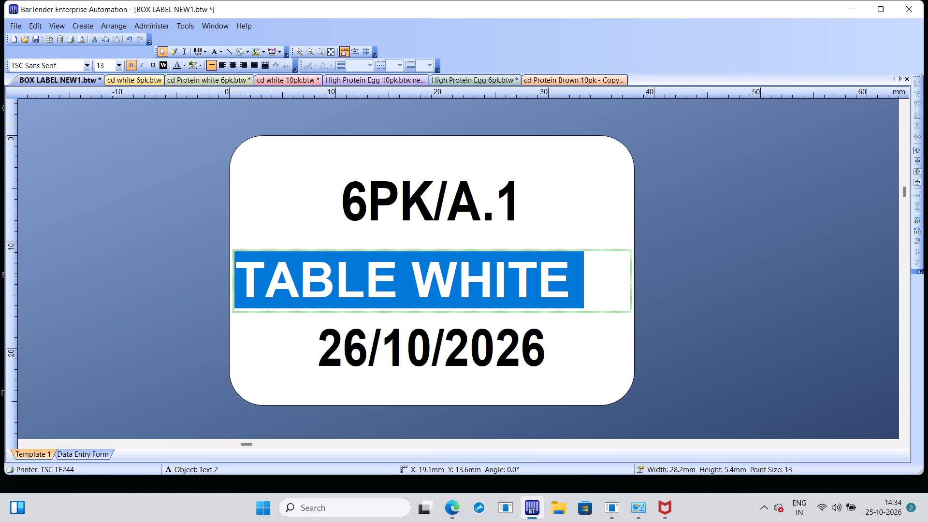
{"action": "left_click", "coordinate": [425, 276]}
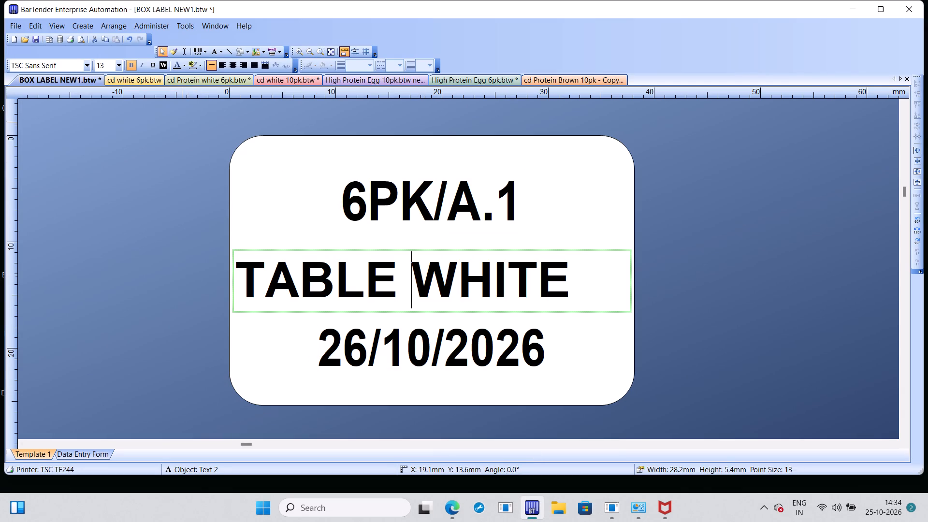
{"action": "left_click", "coordinate": [398, 274]}
{"action": "key", "text": "BackSpace"}
{"action": "key", "text": "BackSpace"}
{"action": "key", "text": "BackSpace"}
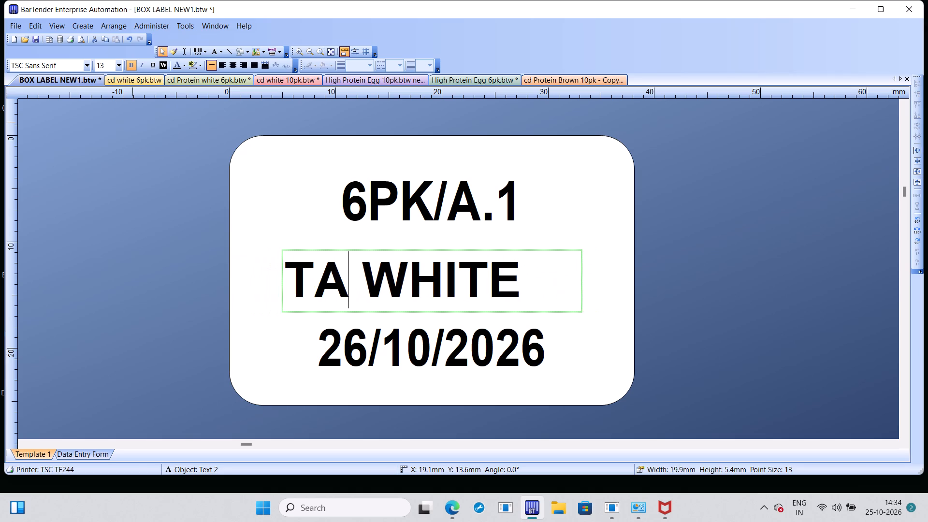
{"action": "key", "text": "BackSpace"}
{"action": "key", "text": "BackSpace"}
Replace the letters WH of WHITE in the label's middle line with NOICE.
{"action": "left_click", "coordinate": [398, 274]}
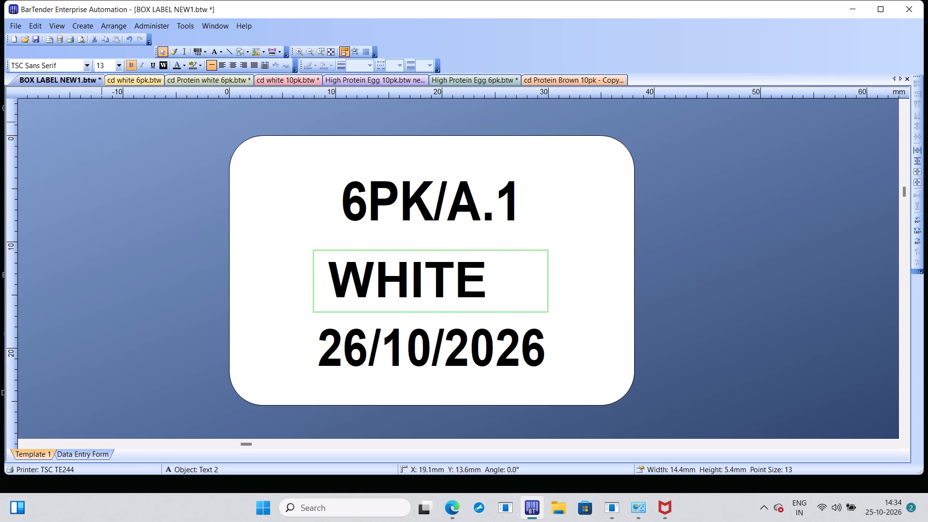
{"action": "type", "text": "OICE"}
{"action": "key", "text": "BackSpace"}
{"action": "key", "text": "BackSpace"}
{"action": "key", "text": "BackSpace"}
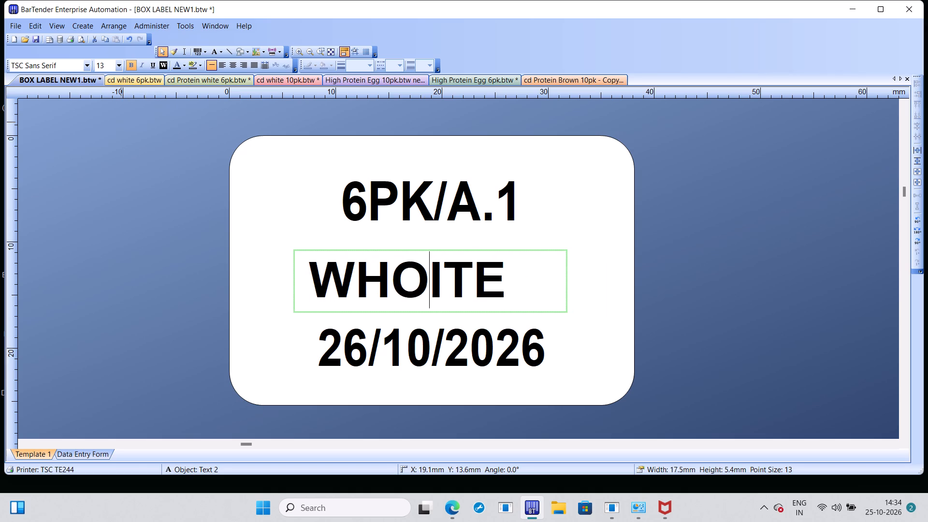
{"action": "key", "text": "BackSpace"}
{"action": "key", "text": "BackSpace"}
{"action": "key", "text": "BackSpace"}
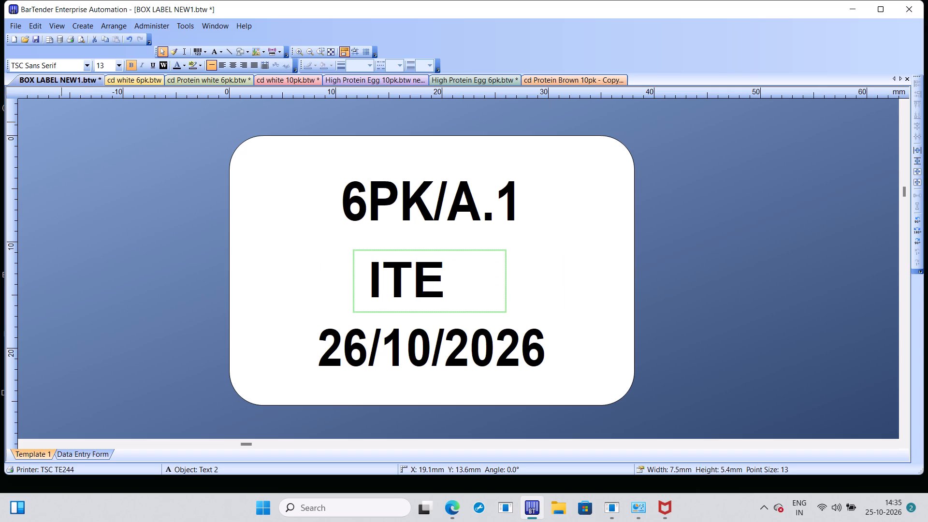
{"action": "type", "text": "NOICE"}
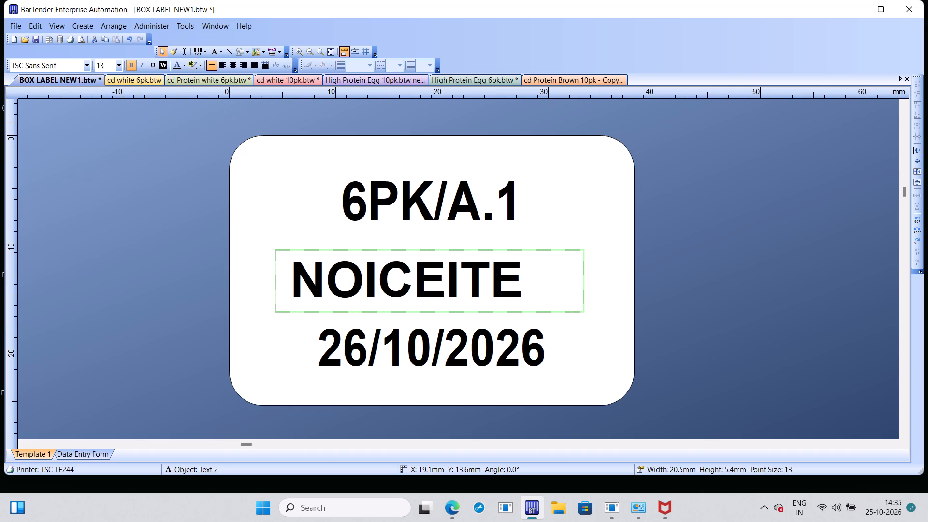
Remove the leftover letters ITE after NOICE in the label's middle line.
{"action": "right_click", "coordinate": [398, 274]}
{"action": "left_click", "coordinate": [398, 274]}
{"action": "left_click", "coordinate": [398, 274]}
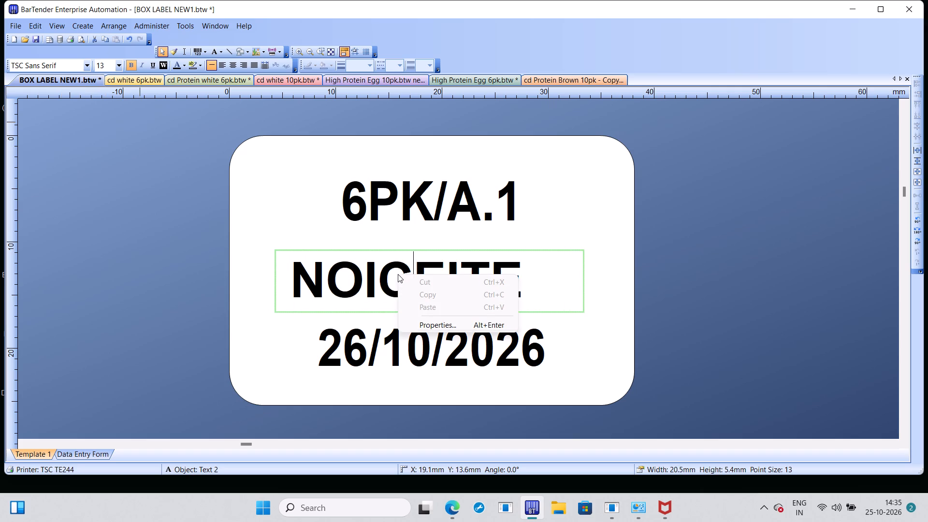
{"action": "left_click", "coordinate": [406, 233]}
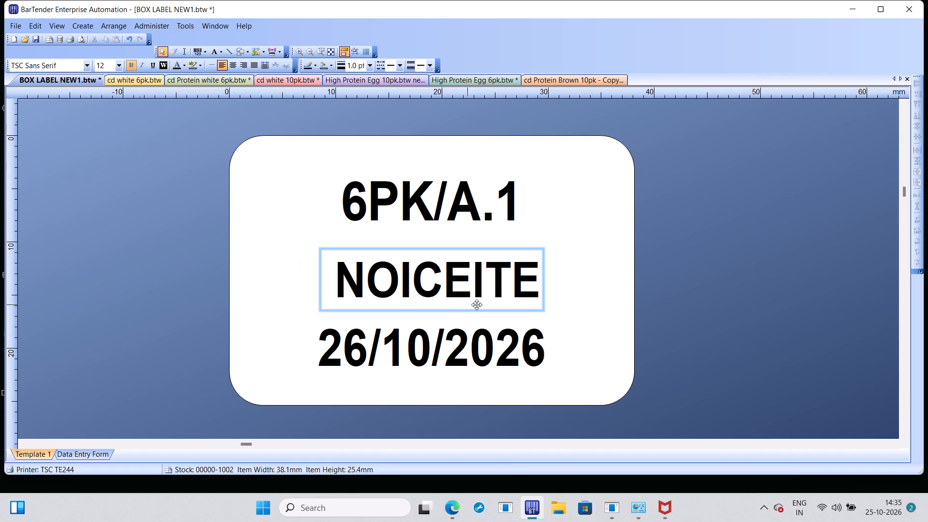
{"action": "left_click", "coordinate": [470, 285]}
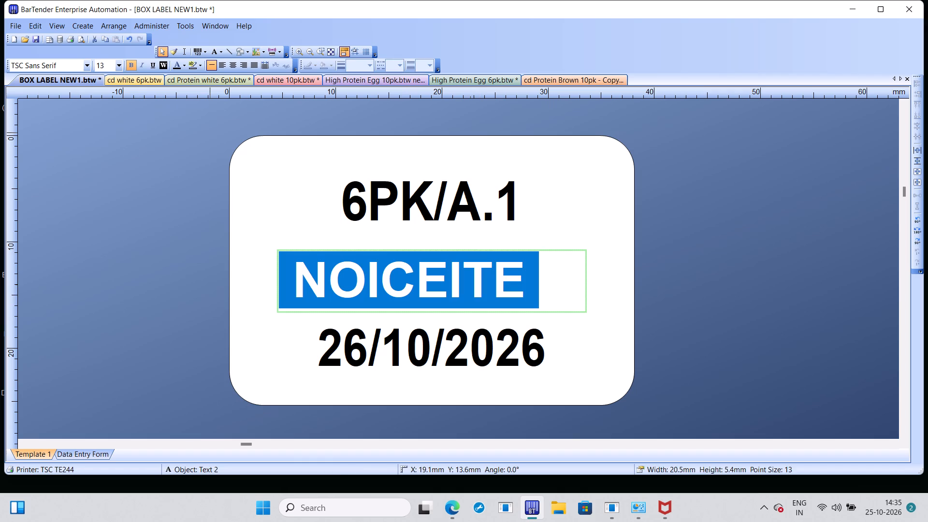
{"action": "left_click", "coordinate": [470, 285]}
{"action": "left_click", "coordinate": [470, 285]}
{"action": "left_click", "coordinate": [470, 285]}
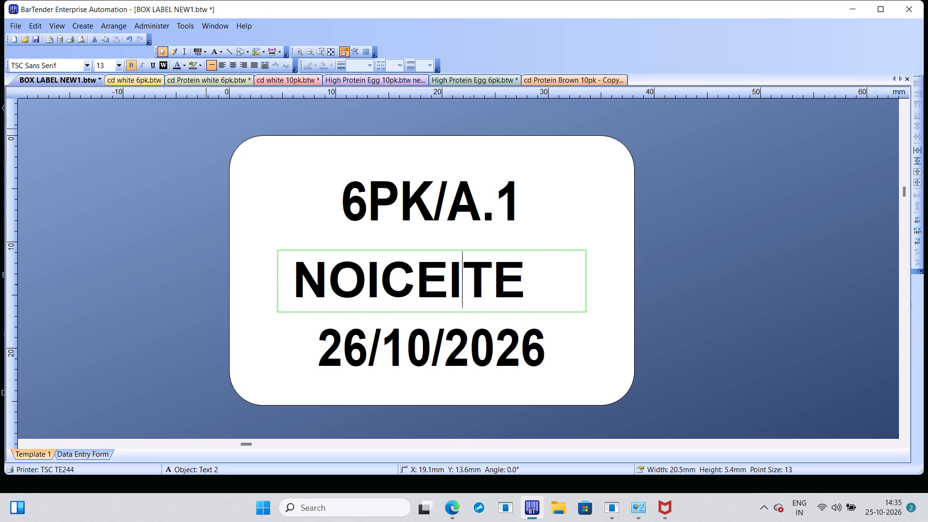
{"action": "left_click", "coordinate": [472, 279]}
{"action": "left_click", "coordinate": [523, 277]}
{"action": "key", "text": "BackSpace"}
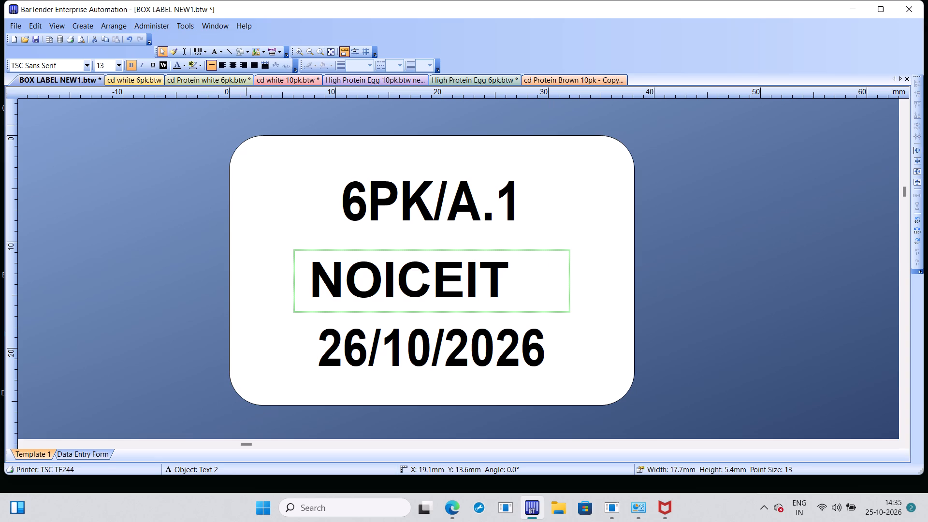
{"action": "key", "text": "BackSpace"}
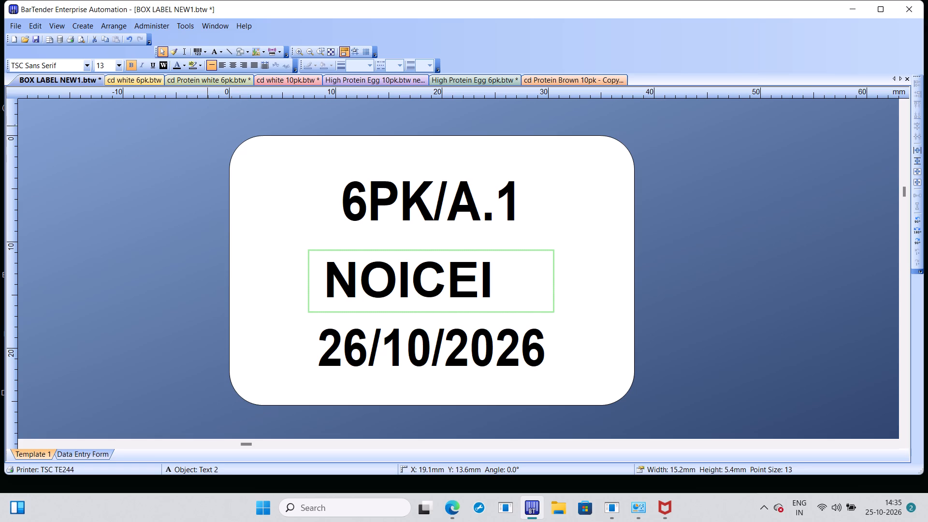
{"action": "left_click", "coordinate": [503, 273]}
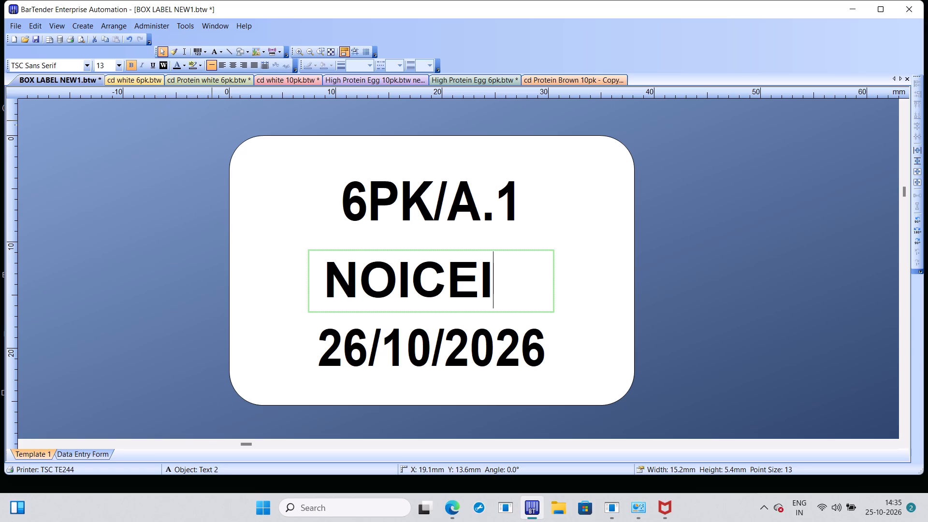
{"action": "triple_click", "coordinate": [503, 273]}
{"action": "left_click", "coordinate": [503, 273]}
{"action": "key", "text": "BackSpace"}
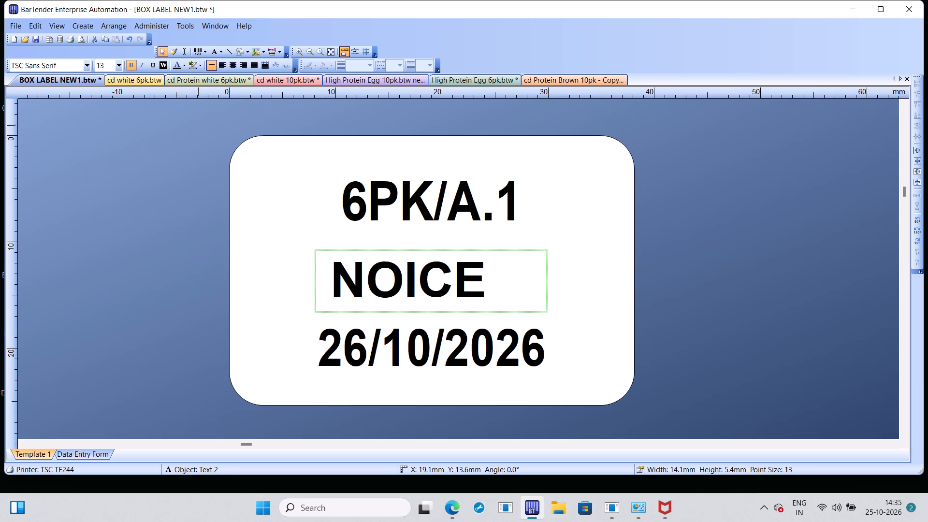
Add a space and the word PROTEIN after NOICE so the middle line reads NOICE PROTEIN.
{"action": "left_click", "coordinate": [496, 277]}
{"action": "key", "text": "p"}
{"action": "key", "text": "r"}
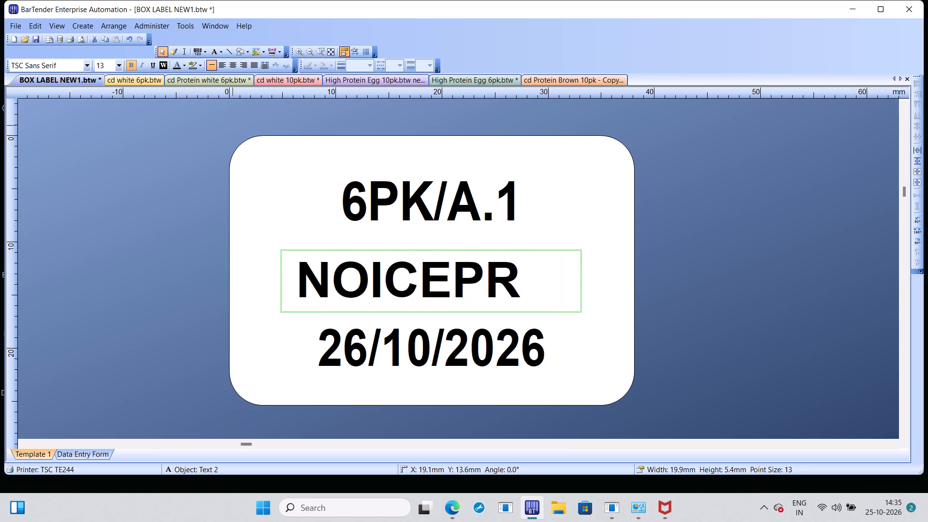
{"action": "left_click", "coordinate": [452, 273]}
{"action": "key", "text": "space"}
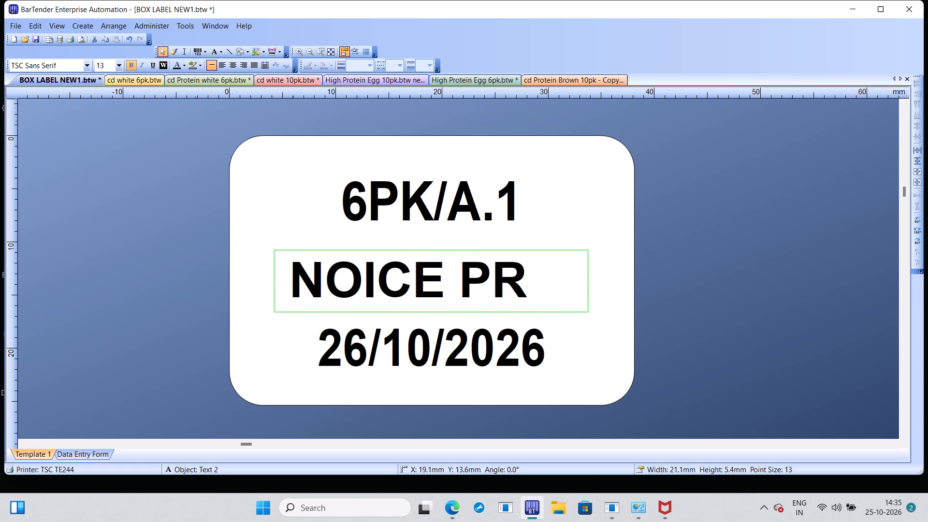
{"action": "type", "text": "TER"}
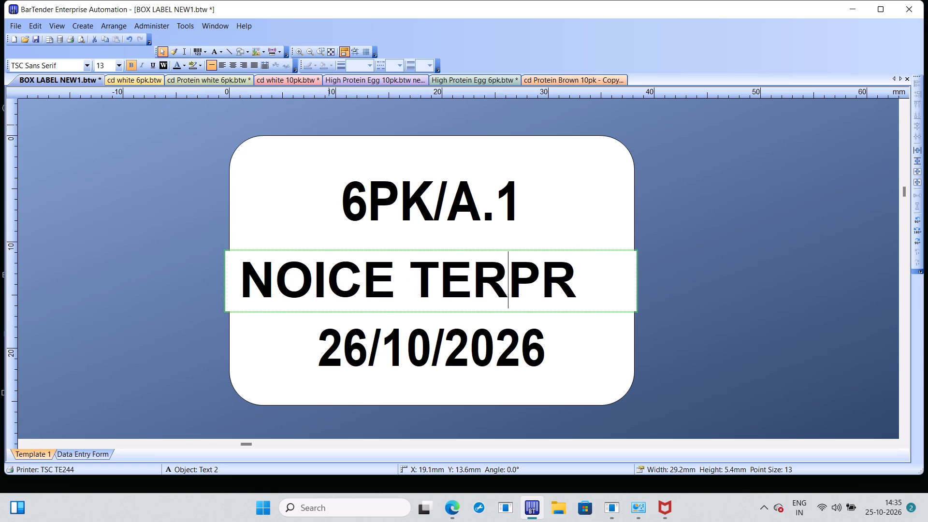
{"action": "key", "text": "BackSpace"}
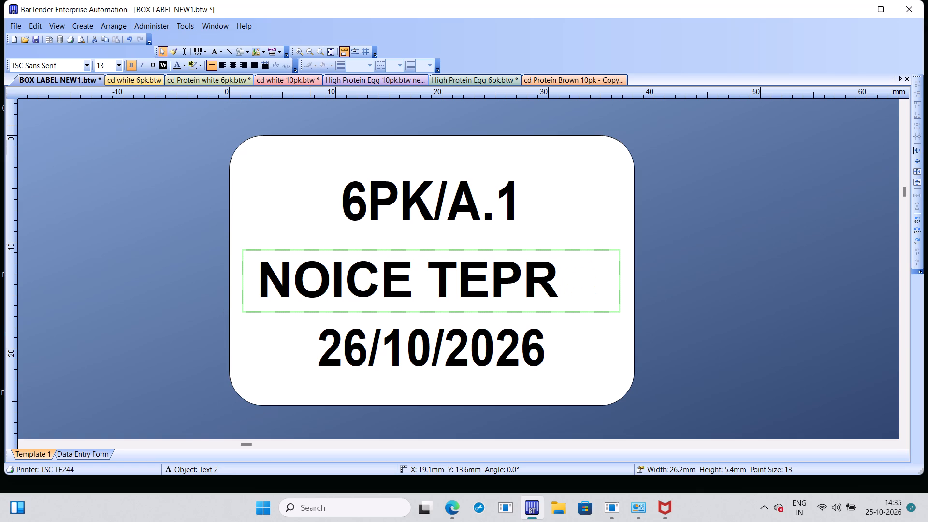
{"action": "key", "text": "BackSpace"}
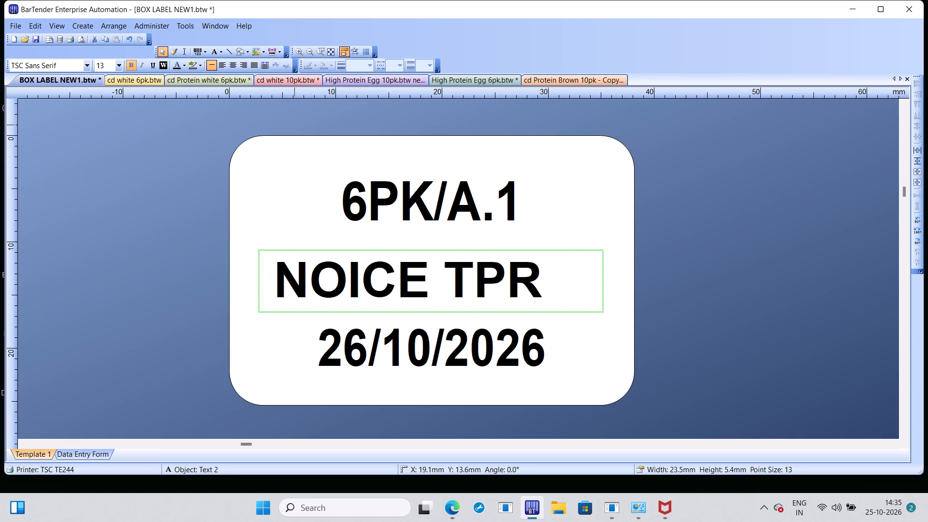
{"action": "key", "text": "BackSpace"}
{"action": "left_click", "coordinate": [542, 278]}
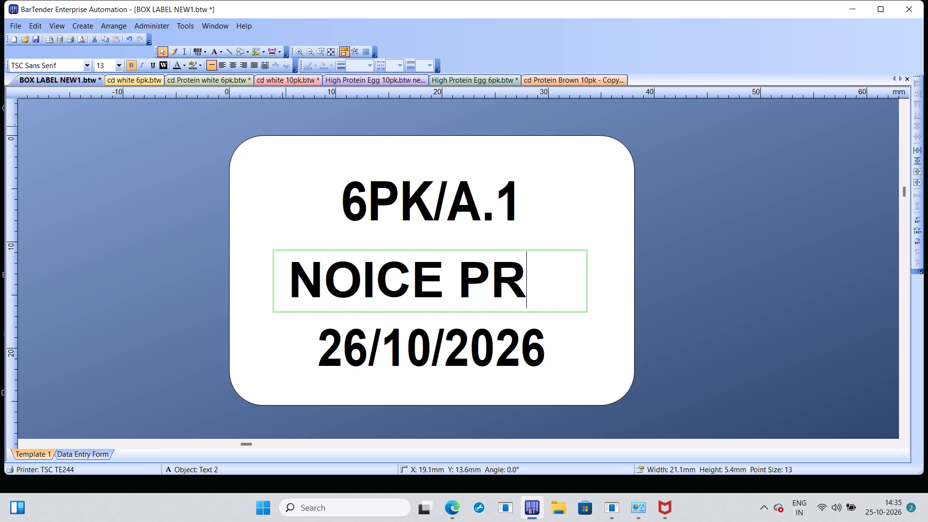
{"action": "type", "text": "OTR"}
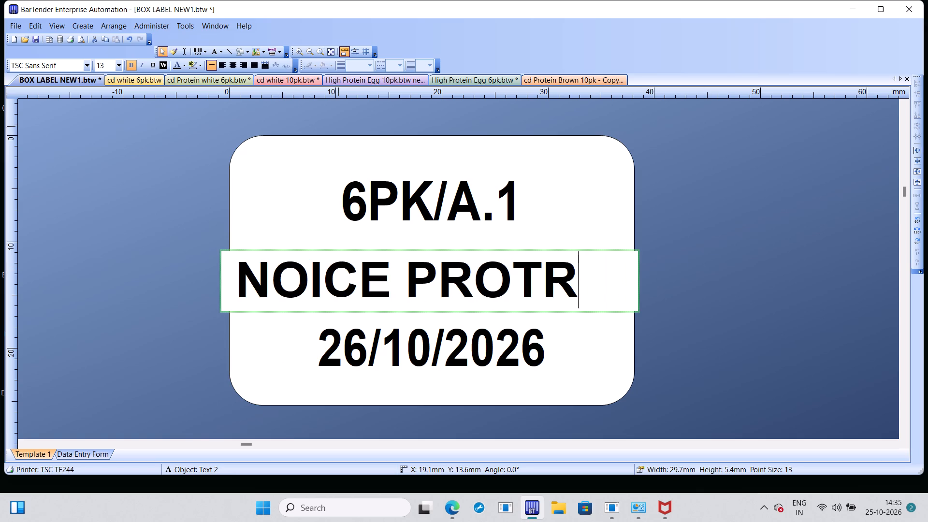
{"action": "key", "text": "BackSpace"}
{"action": "type", "text": "ER"}
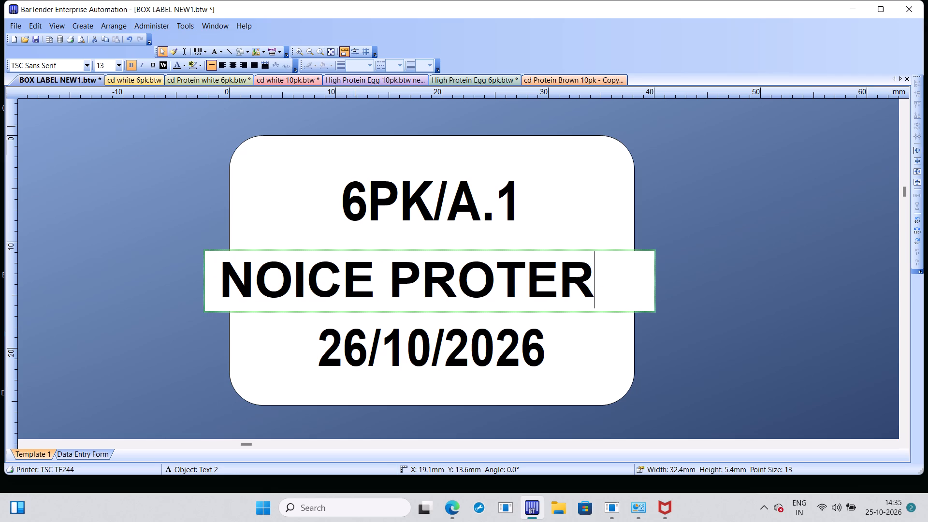
{"action": "key", "text": "BackSpace"}
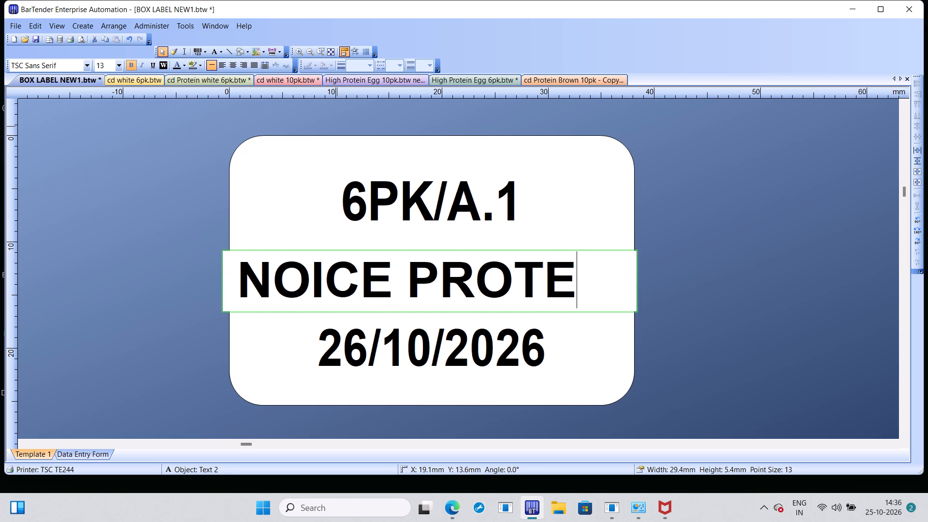
{"action": "type", "text": "IN"}
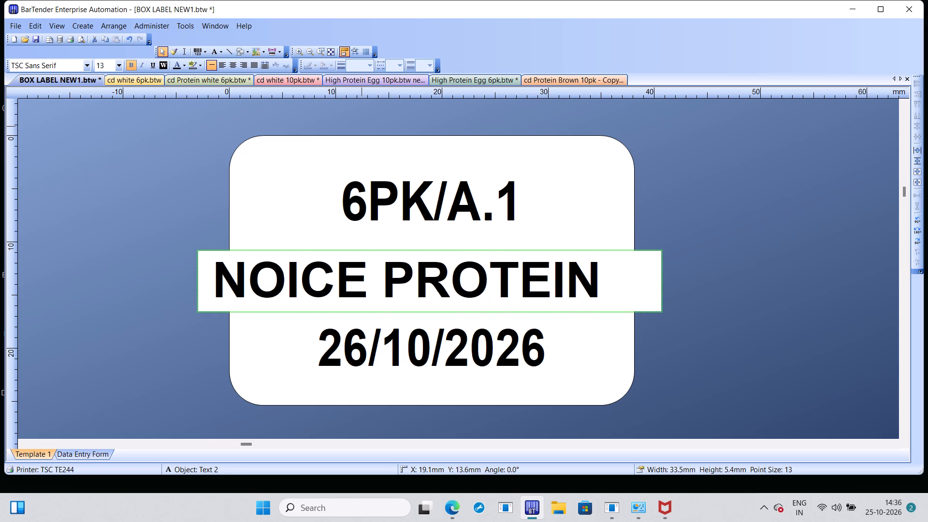
{"action": "left_click", "coordinate": [261, 311]}
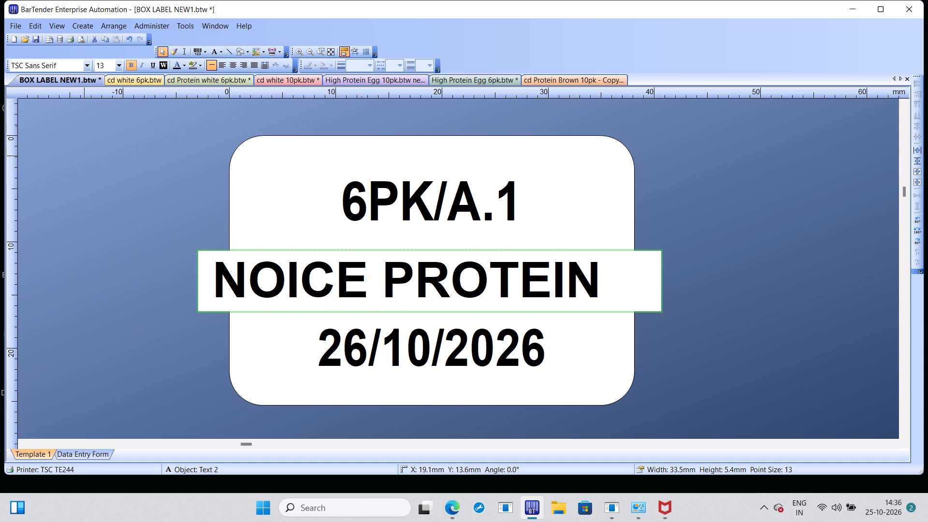
{"action": "left_click", "coordinate": [264, 308]}
Print 1 copy of the BOX LABEL NEW1.btw label on the TSC TE244 printer.
{"action": "key", "text": "ctrl+p"}
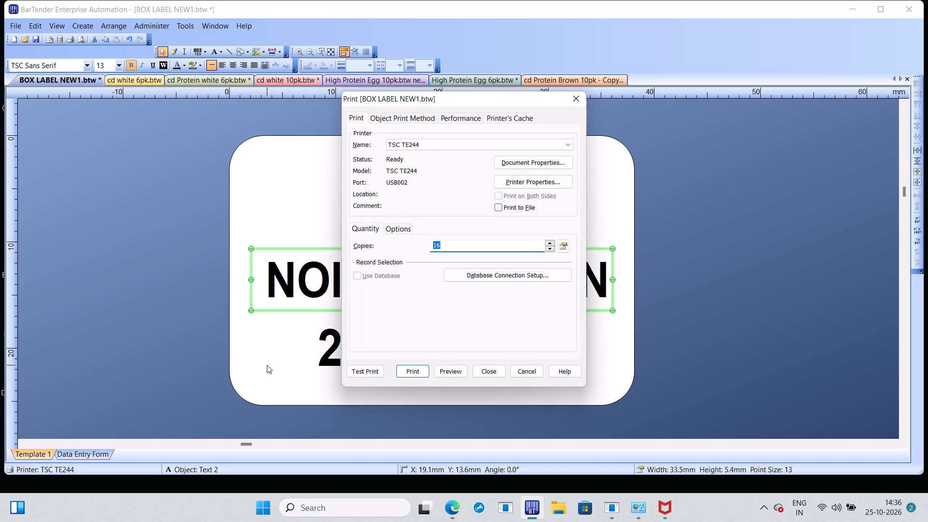
{"action": "key", "text": "BackSpace"}
{"action": "key", "text": "1"}
{"action": "key", "text": "Return"}
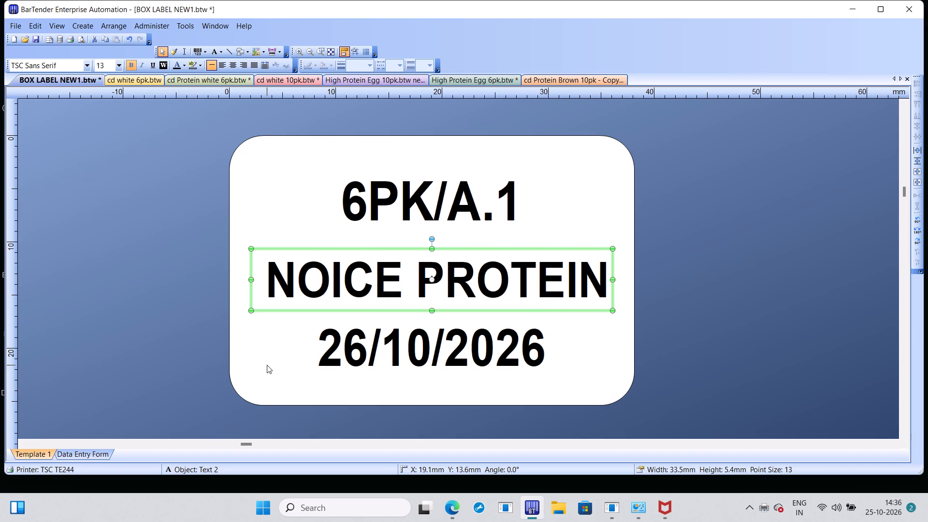
Print 30 copies of the NOICE PROTEIN 6PK/A.1 label on the TSC TE244 printer.
{"action": "key", "text": "ctrl+p"}
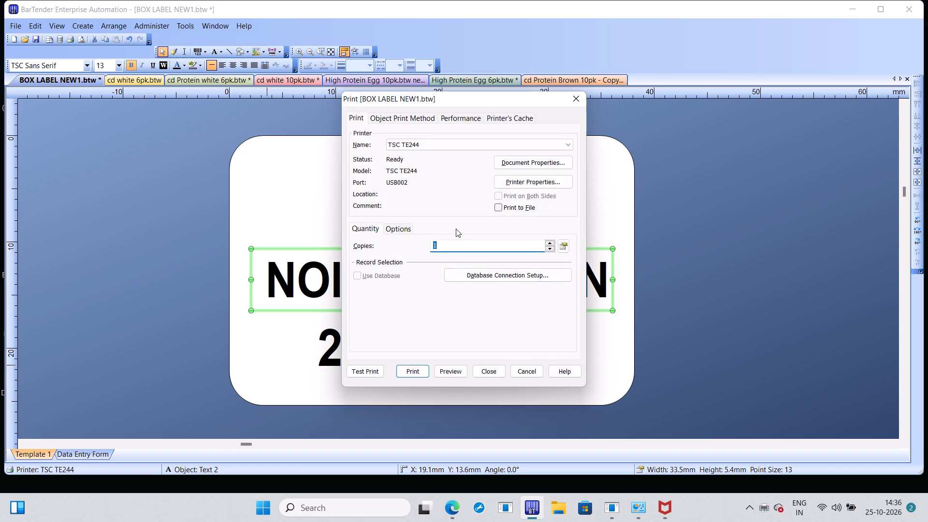
{"action": "left_click", "coordinate": [449, 241]}
{"action": "key", "text": "BackSpace"}
{"action": "key", "text": "3"}
{"action": "key", "text": "0"}
{"action": "left_click", "coordinate": [402, 371]}
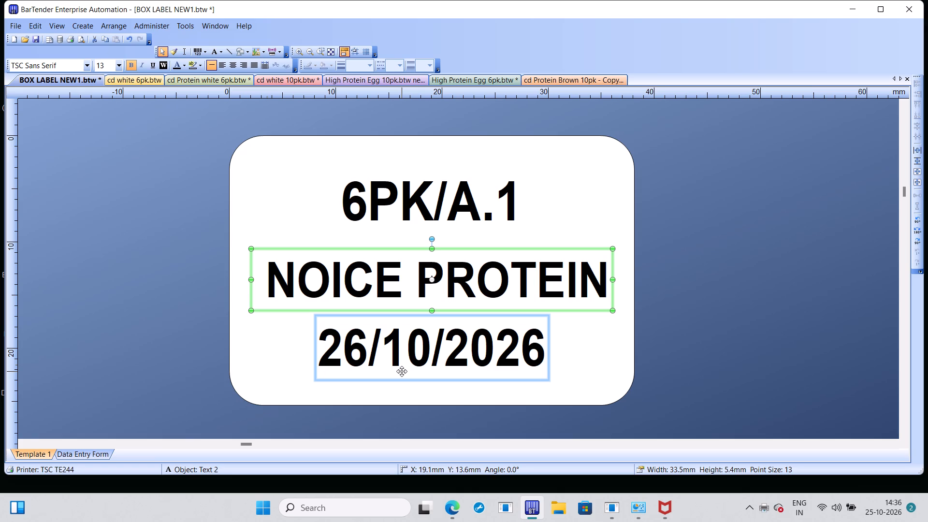
Move the date text 26/10/2026 slightly left on the same line, to about X 17.1 mm, Y 20.0 mm.
{"action": "left_click_drag", "start_coordinate": [402, 371], "coordinate": [376, 383]}
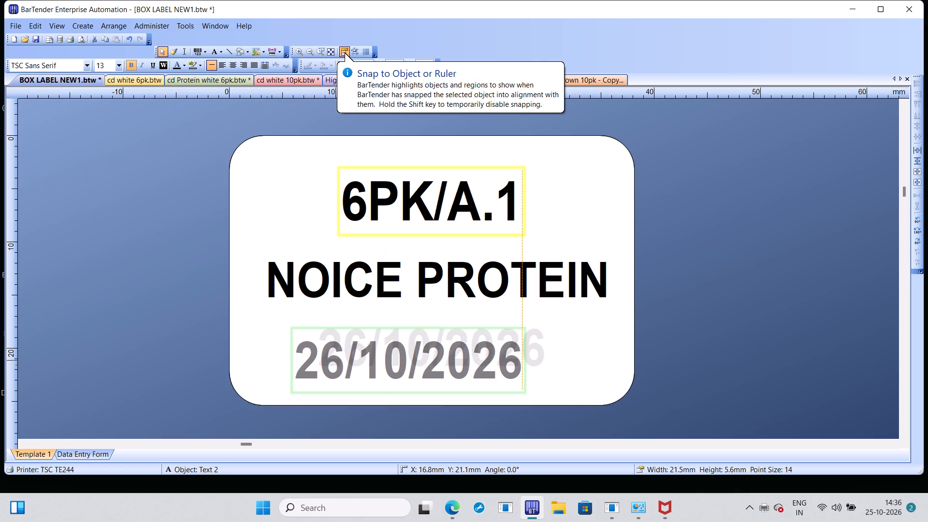
{"action": "left_click_drag", "start_coordinate": [376, 383], "coordinate": [381, 369]}
{"action": "left_click", "coordinate": [381, 369]}
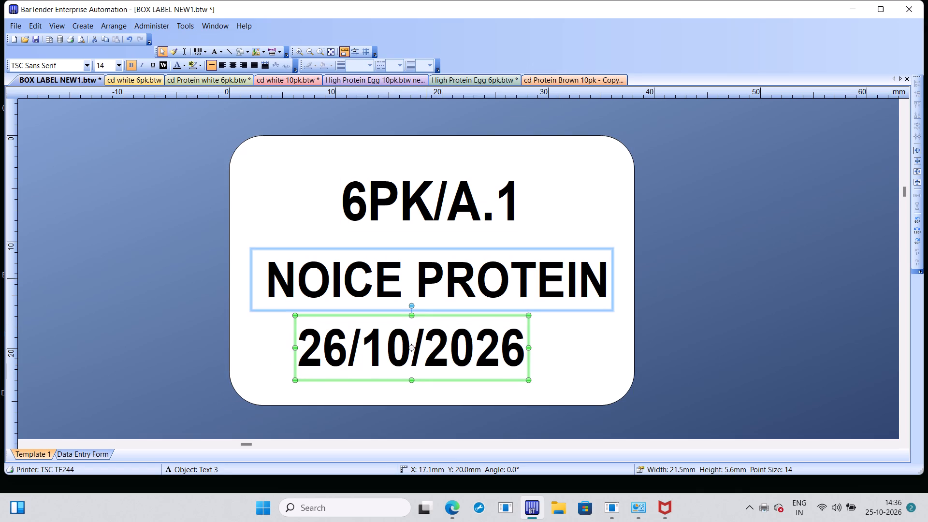
Replace the 6 in the label's first line with 10 so it reads 10PK/A.1.
{"action": "left_click", "coordinate": [365, 211]}
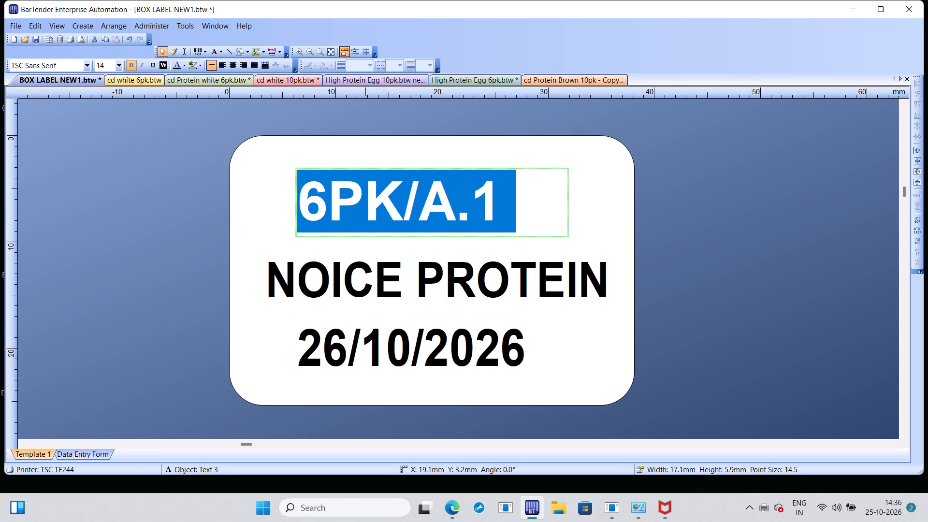
{"action": "left_click", "coordinate": [365, 211]}
{"action": "double_click", "coordinate": [323, 210]}
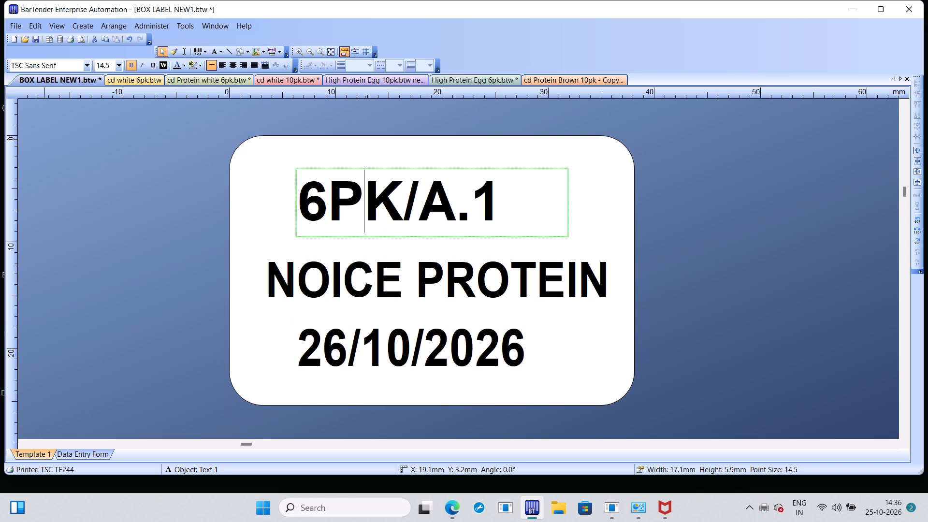
{"action": "left_click", "coordinate": [323, 210]}
{"action": "key", "text": "BackSpace"}
{"action": "key", "text": "1"}
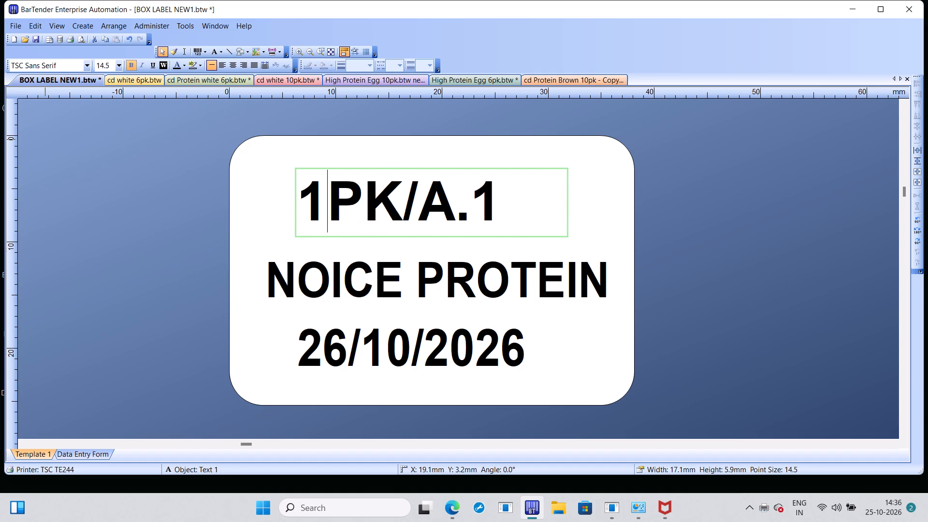
{"action": "key", "text": "0"}
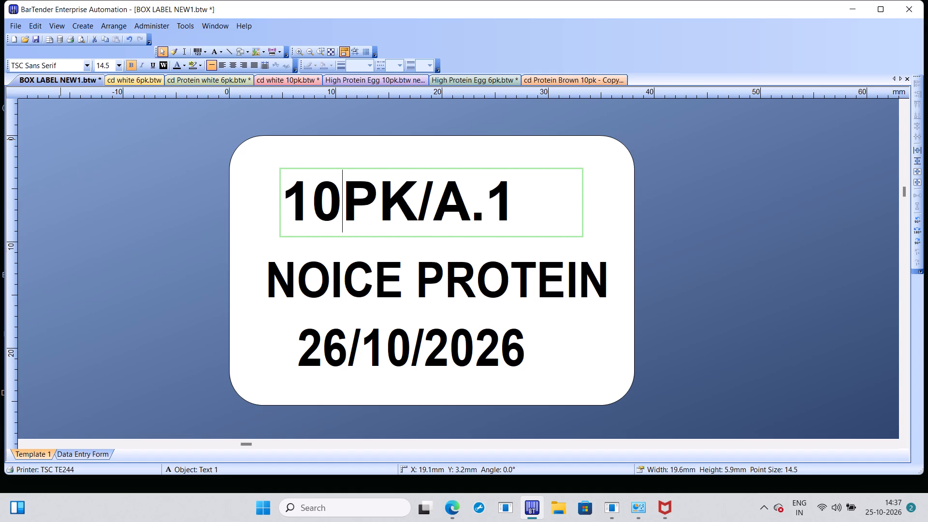
Print 30 copies of the NOICE PROTEIN 10PK/A.1 label on the TSC TE244 printer.
{"action": "key", "text": "ctrl+p"}
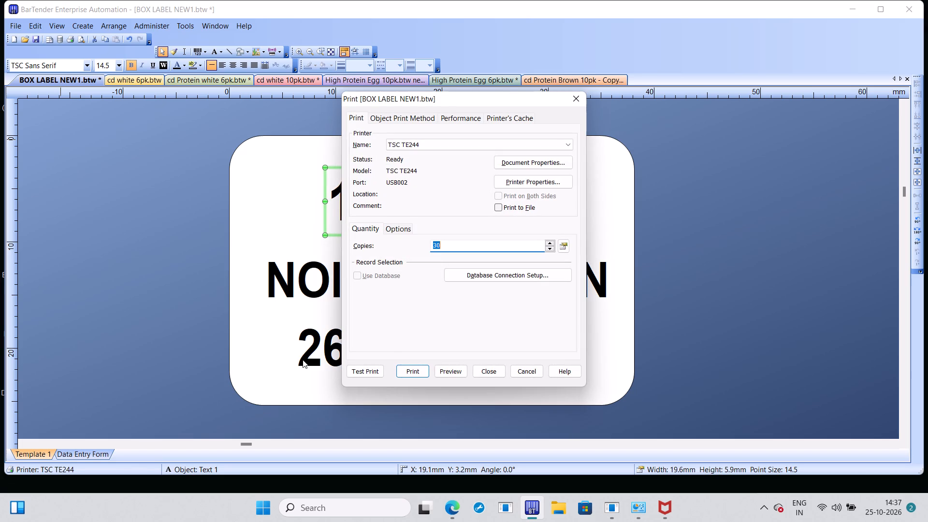
{"action": "left_click", "coordinate": [413, 373]}
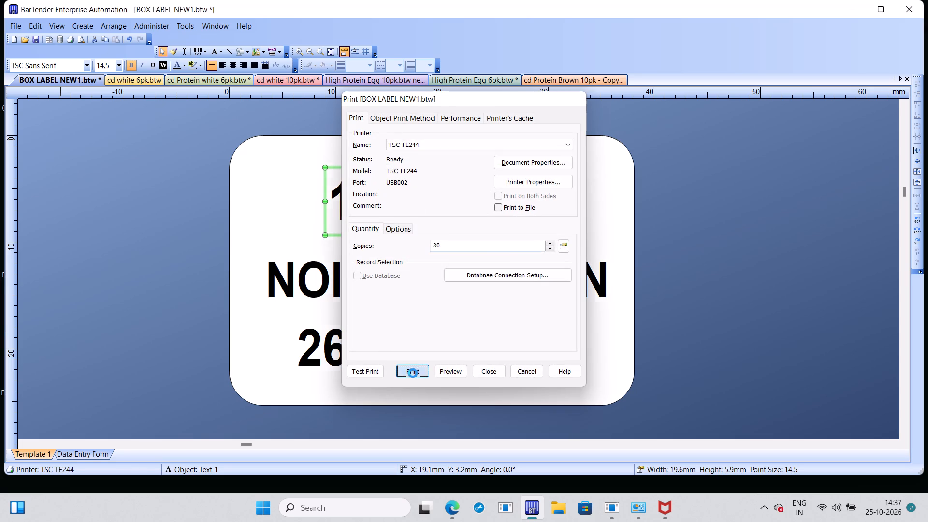
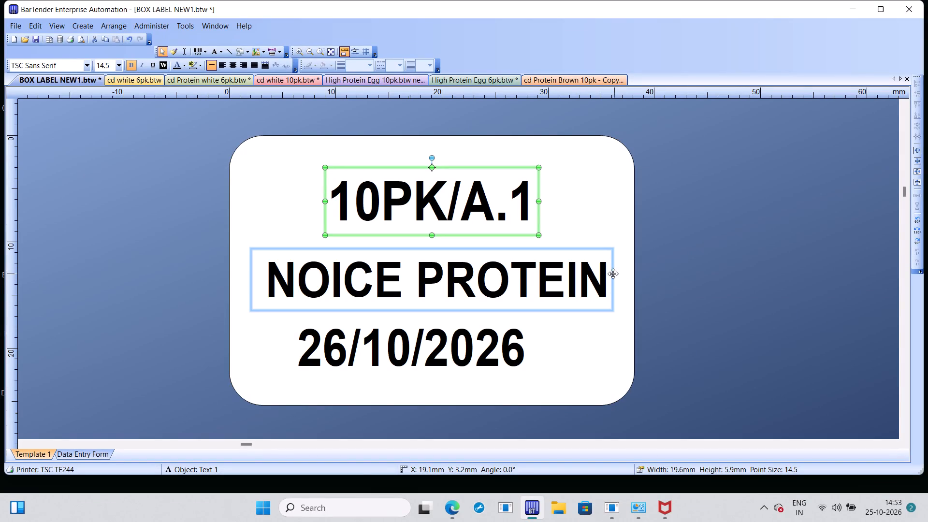
Replace the label's middle line NOICE PROTEIN with CD PROTEIN.
{"action": "left_click", "coordinate": [601, 279]}
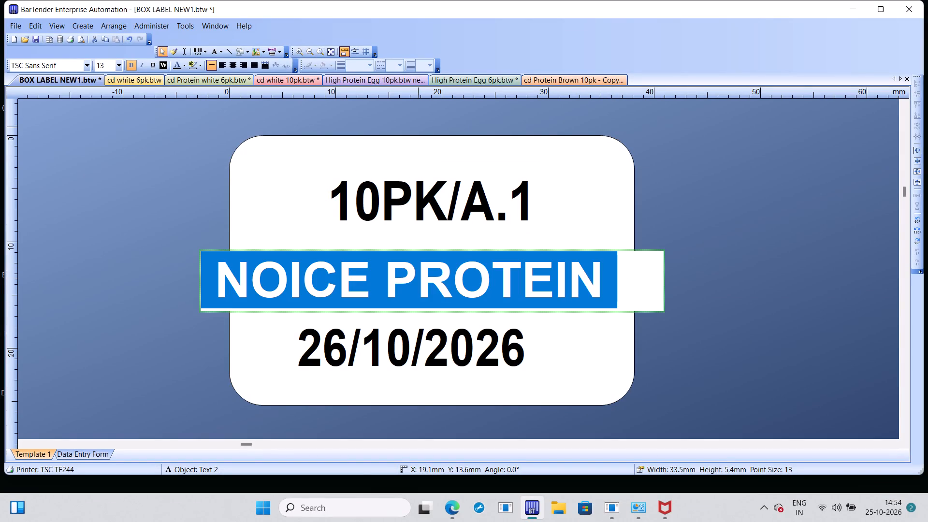
{"action": "key", "text": "BackSpace"}
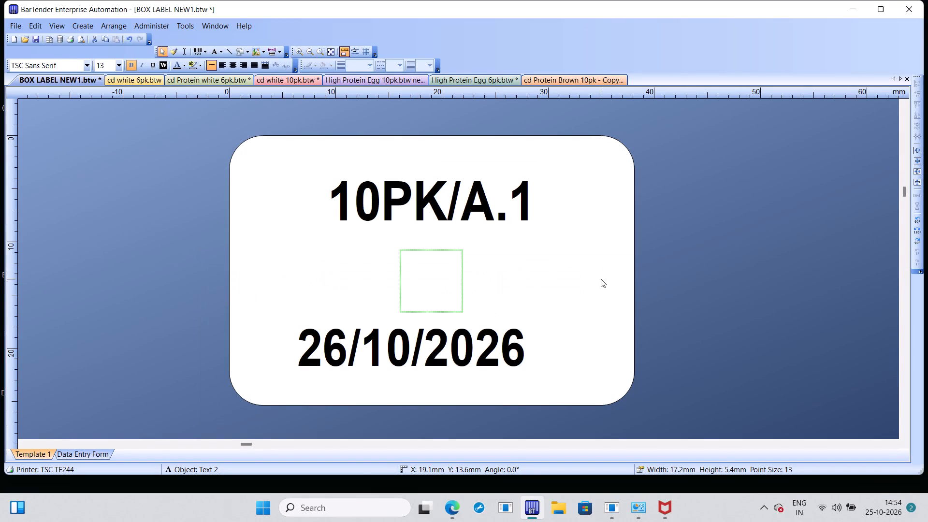
{"action": "type", "text": "CD"}
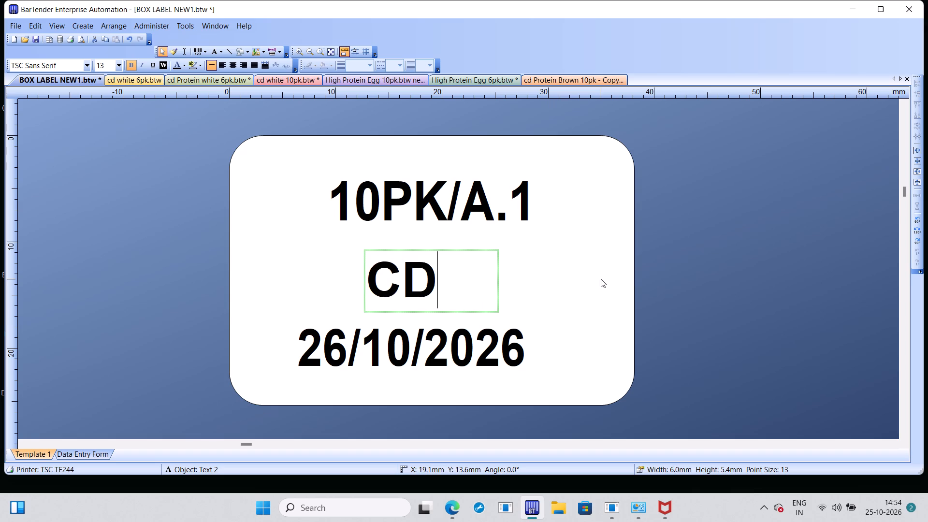
{"action": "key", "text": "space"}
{"action": "type", "text": "PROTEIN"}
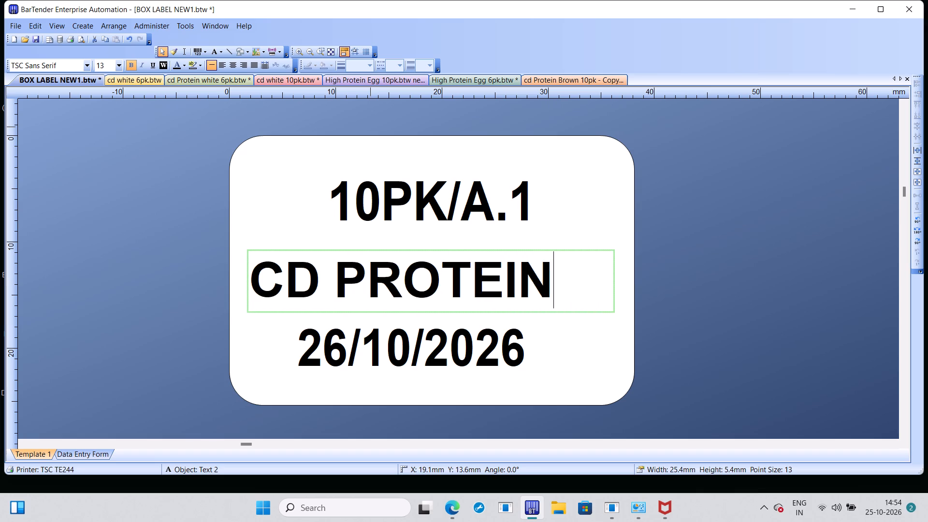
Print 45 copies of the CD PROTEIN 10PK/A.1 label on the TSC TE244 printer.
{"action": "key", "text": "ctrl+p"}
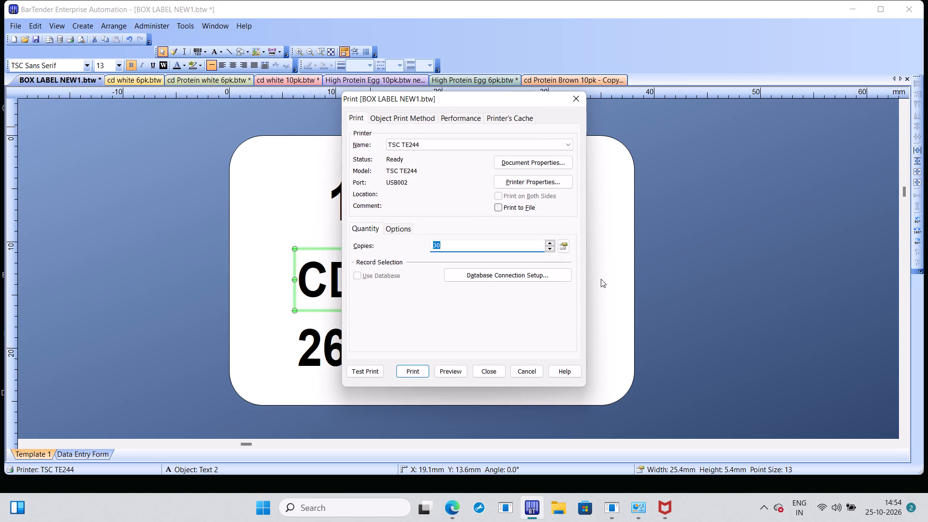
{"action": "left_click", "coordinate": [446, 244]}
{"action": "key", "text": "BackSpace"}
{"action": "key", "text": "BackSpace"}
{"action": "type", "text": "45"}
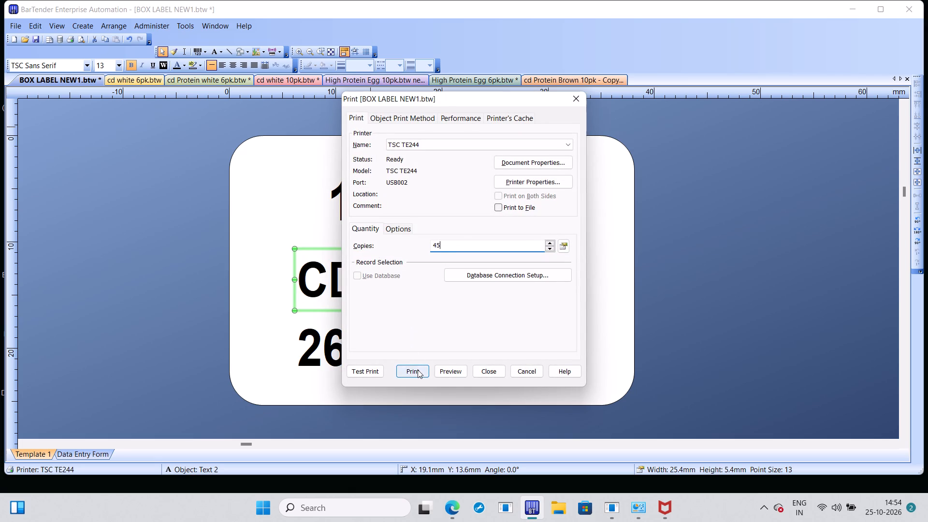
{"action": "left_click", "coordinate": [418, 370]}
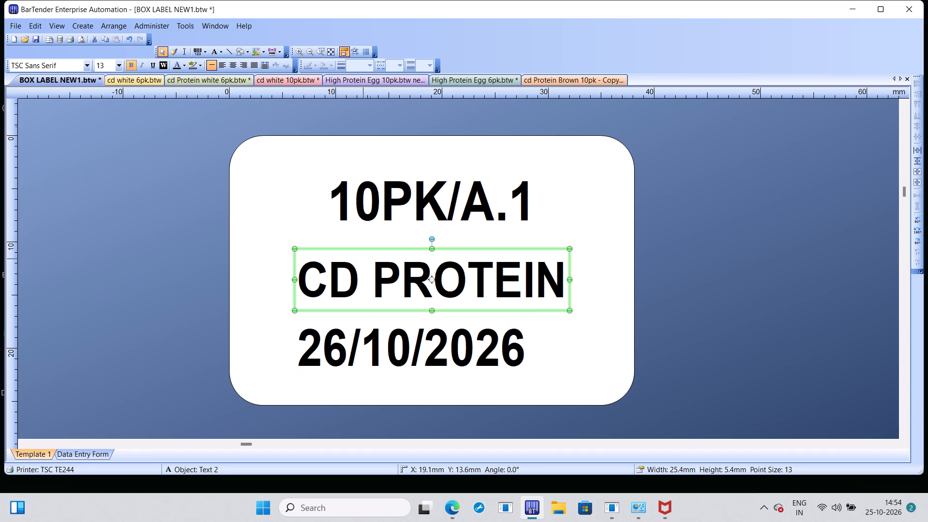
Replace the 10 in the label's first line with 06 so it reads 06PK/A.1.
{"action": "left_click", "coordinate": [378, 204]}
{"action": "left_click", "coordinate": [378, 204]}
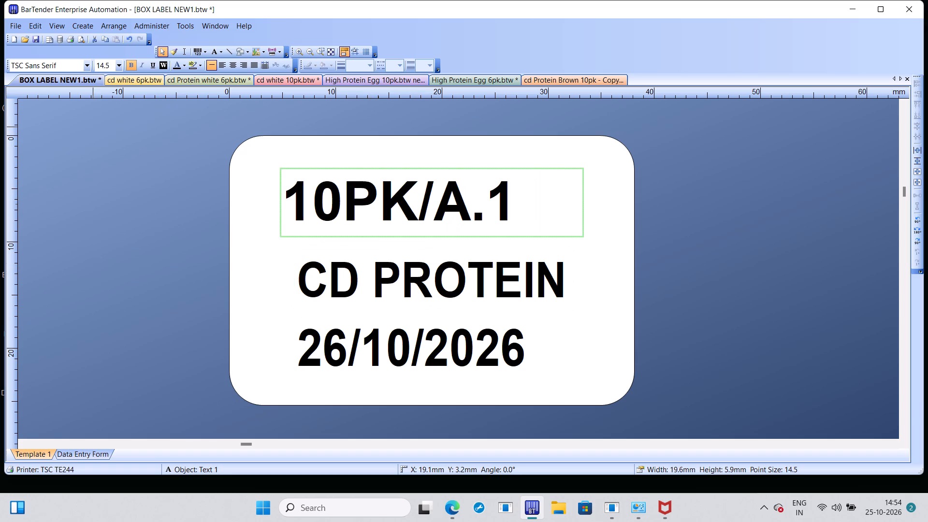
{"action": "left_click", "coordinate": [342, 197]}
{"action": "key", "text": "BackSpace"}
{"action": "key", "text": "BackSpace"}
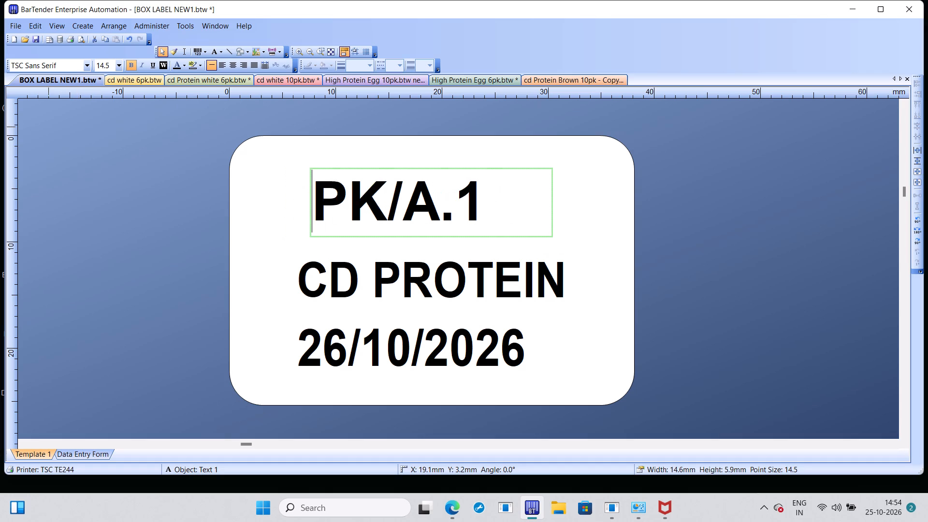
{"action": "type", "text": "06"}
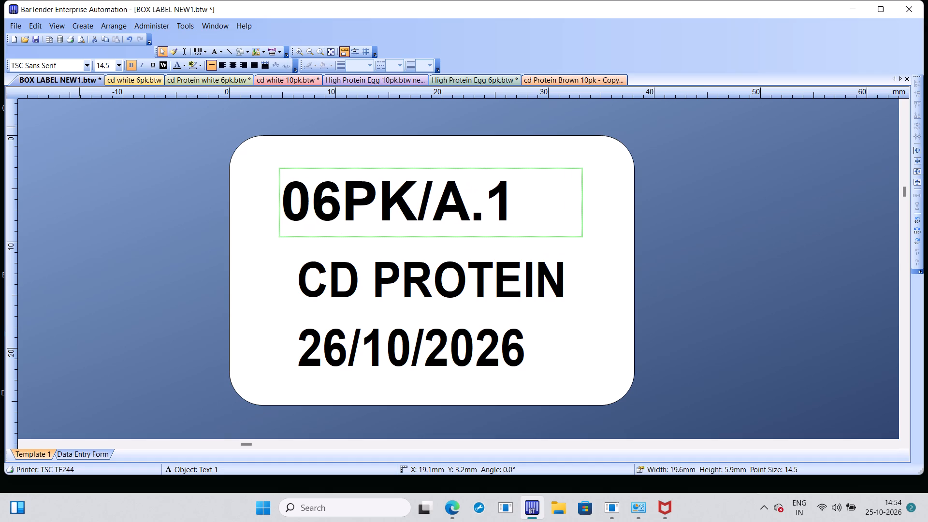
Print 35 copies of the CD PROTEIN 06PK/A.1 label on the TSC TE244 printer.
{"action": "key", "text": "ctrl+p"}
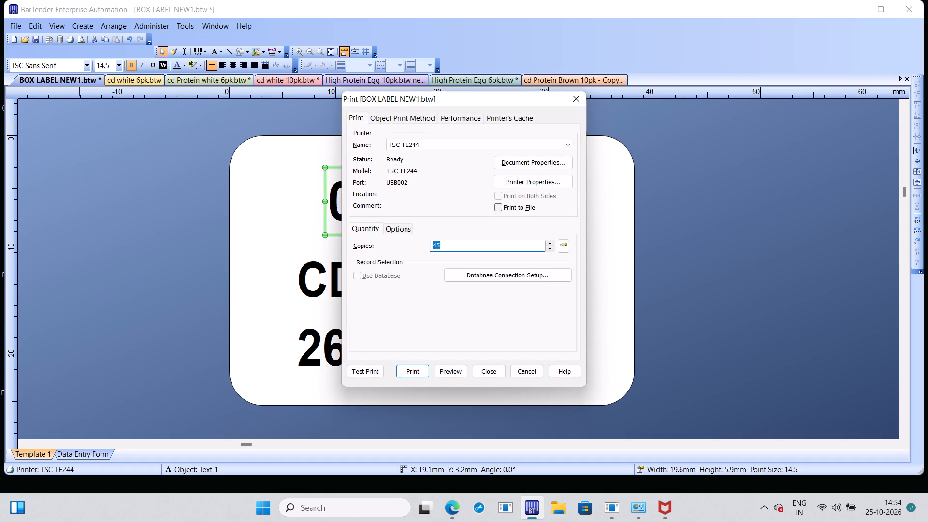
{"action": "left_click", "coordinate": [449, 247]}
{"action": "key", "text": "BackSpace"}
{"action": "key", "text": "BackSpace"}
{"action": "type", "text": "35"}
{"action": "left_click", "coordinate": [416, 369]}
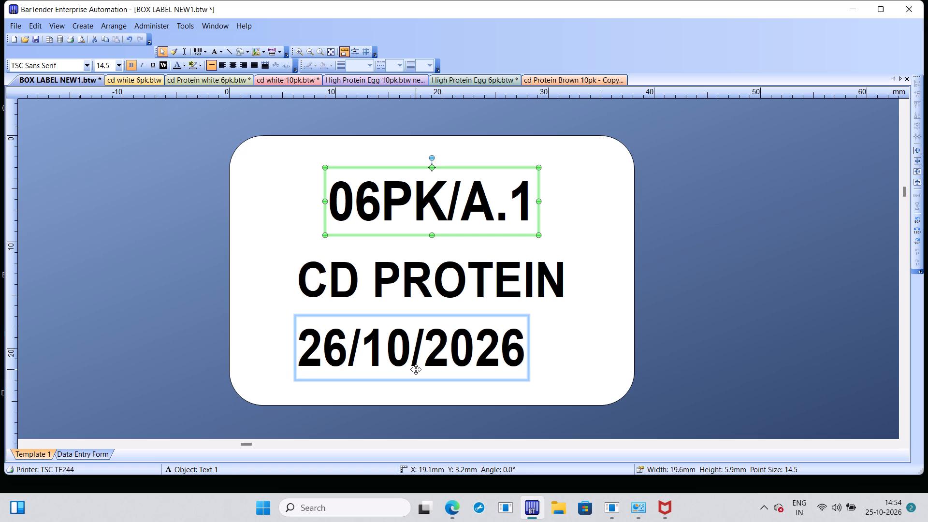
Replace PROTEIN in the label's middle line with WHITE so it reads CD WHITE.
{"action": "left_click", "coordinate": [360, 280]}
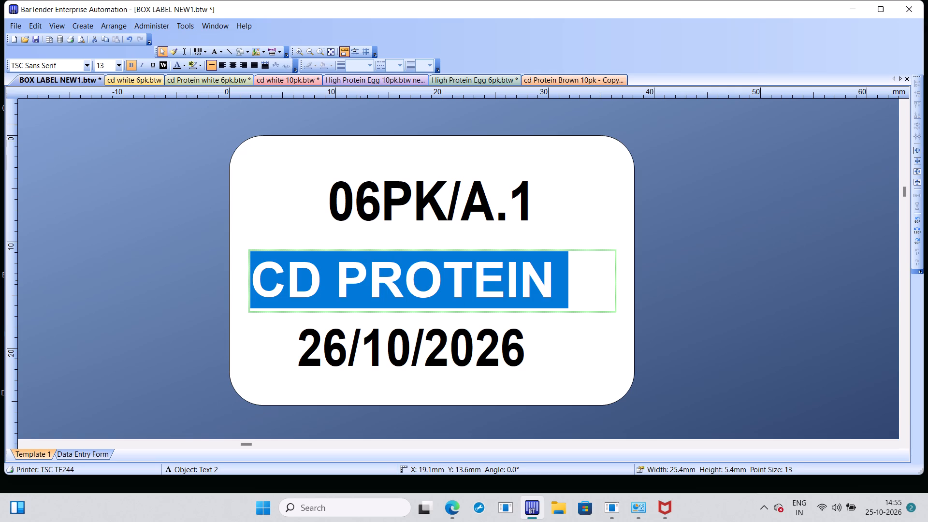
{"action": "left_click", "coordinate": [551, 276]}
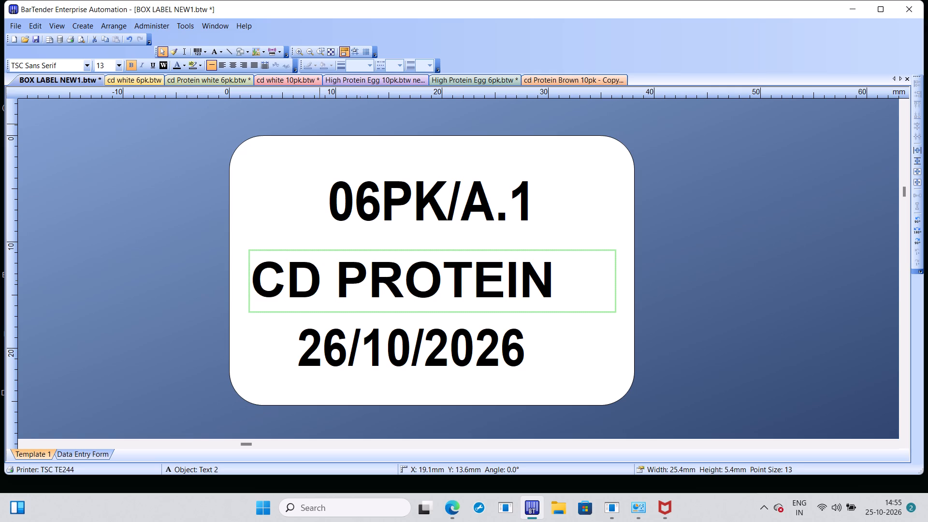
{"action": "key", "text": "BackSpace"}
{"action": "key", "text": "BackSpace"}
{"action": "key", "text": "BackSpace"}
{"action": "key", "text": "BackSpace"}
{"action": "key", "text": "BackSpace"}
{"action": "key", "text": "BackSpace"}
{"action": "key", "text": "BackSpace"}
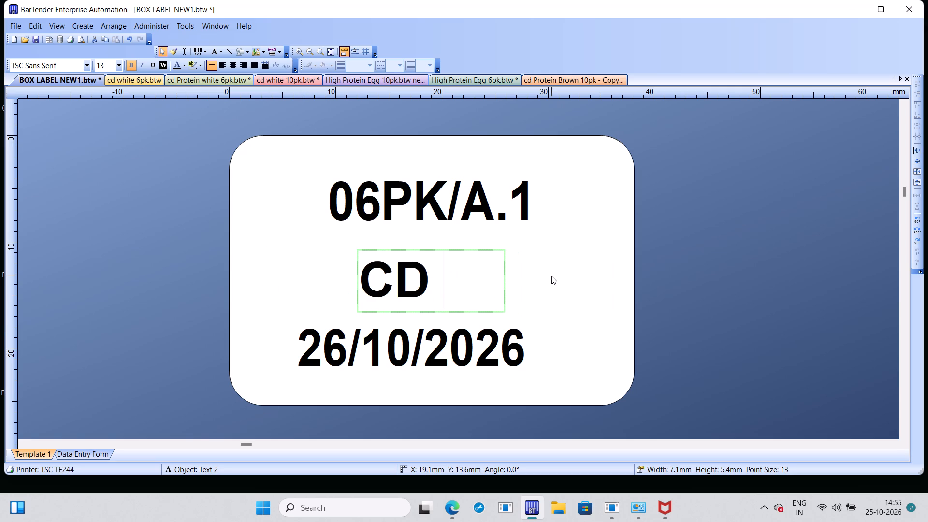
{"action": "type", "text": "WHIY"}
{"action": "key", "text": "BackSpace"}
{"action": "type", "text": "TE"}
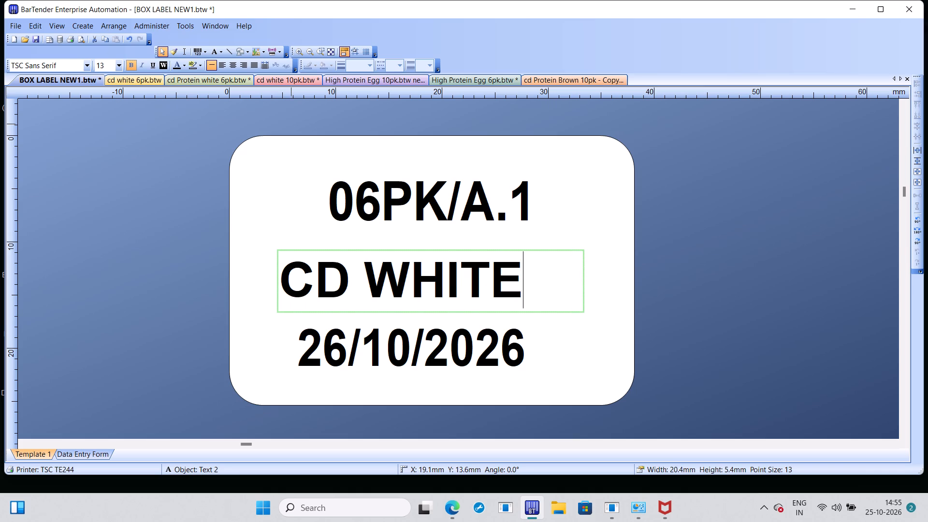
Print 35 copies of the CD WHITE 06PK/A.1 label on the TSC TE244 printer.
{"action": "key", "text": "ctrl+p"}
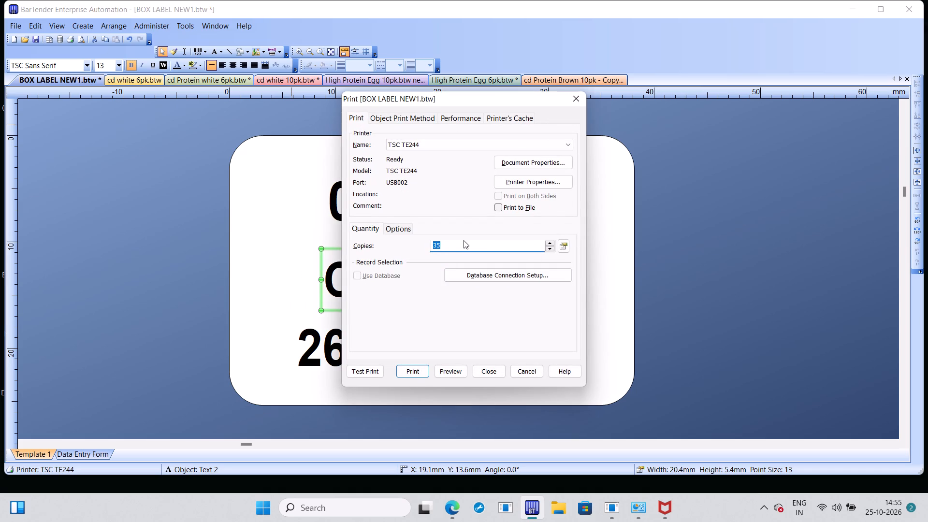
{"action": "left_click", "coordinate": [442, 248]}
{"action": "left_click", "coordinate": [408, 372]}
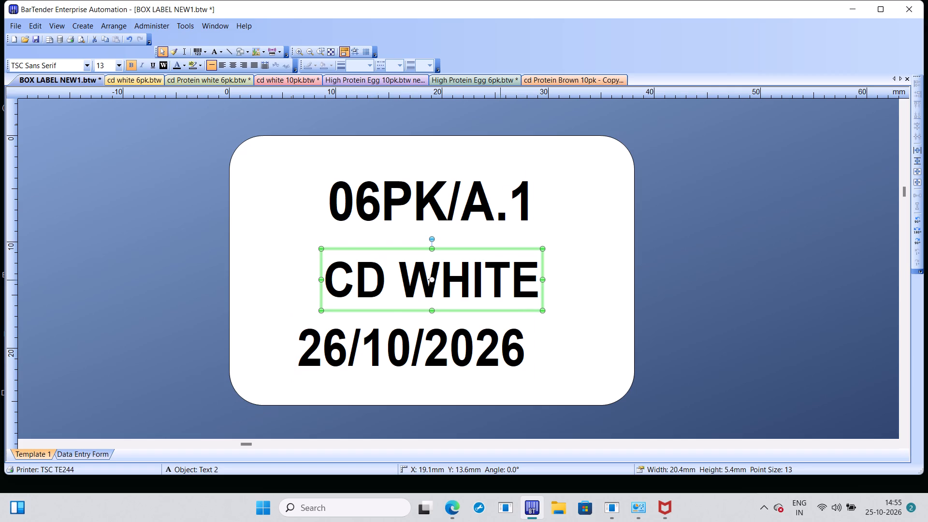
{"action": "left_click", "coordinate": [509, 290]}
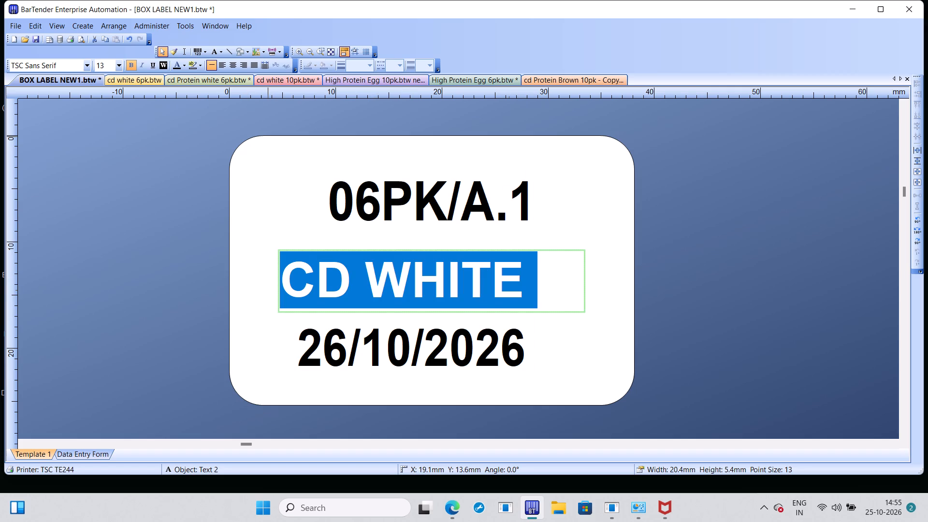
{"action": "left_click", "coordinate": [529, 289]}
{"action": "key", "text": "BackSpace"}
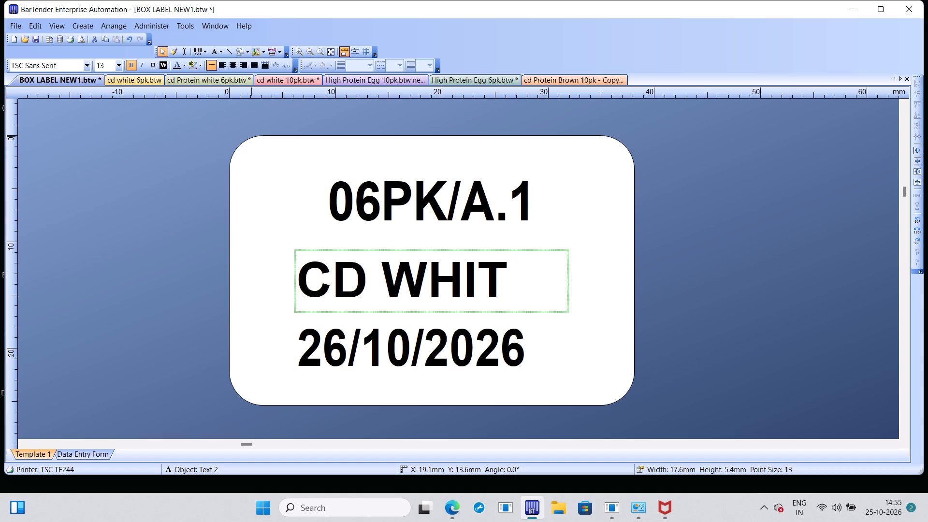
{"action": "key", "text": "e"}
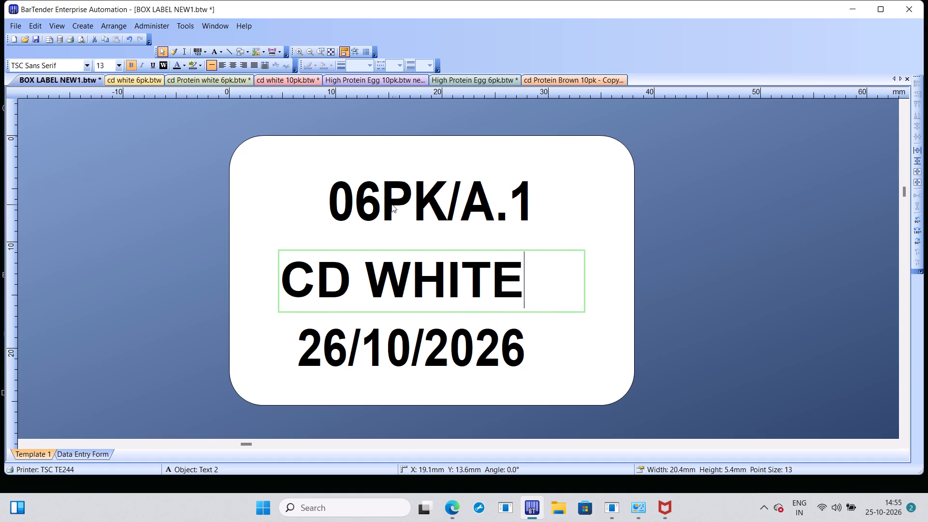
Replace the 06 in the label's first line with 10 so it reads 10PK/A.1.
{"action": "left_click", "coordinate": [378, 196]}
{"action": "left_click", "coordinate": [378, 196]}
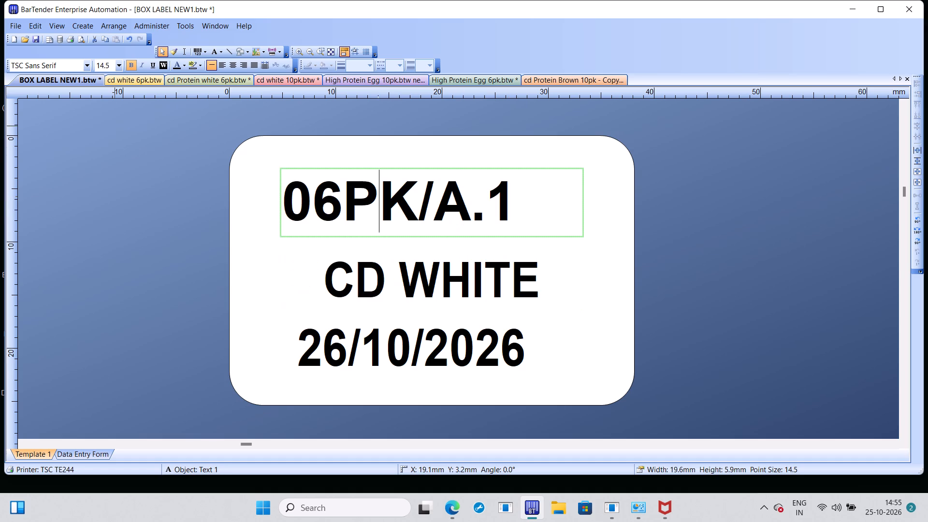
{"action": "left_click", "coordinate": [342, 197]}
{"action": "key", "text": "BackSpace"}
{"action": "key", "text": "BackSpace"}
{"action": "type", "text": "10"}
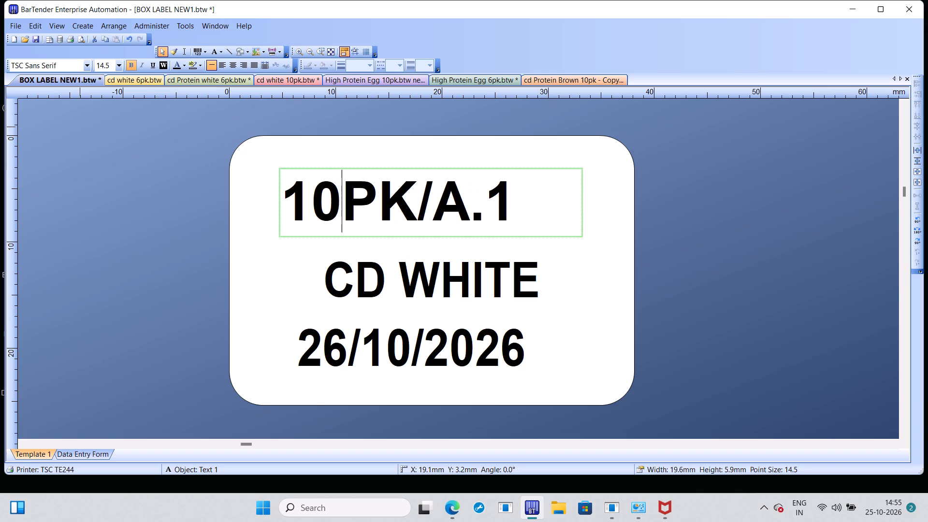
Print 45 copies of the CD WHITE 10PK/A.1 label on the TSC TE244 printer.
{"action": "key", "text": "ctrl+p"}
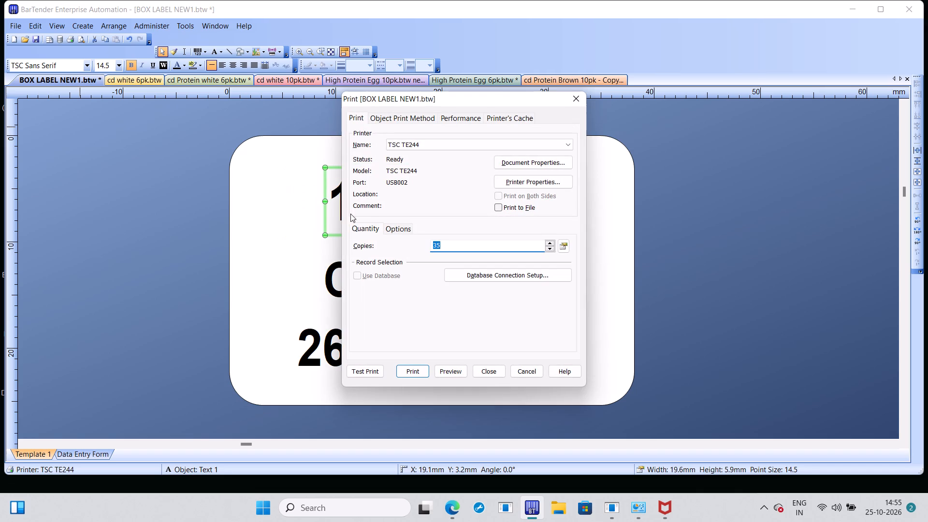
{"action": "left_click", "coordinate": [449, 244]}
{"action": "key", "text": "BackSpace"}
{"action": "key", "text": "BackSpace"}
{"action": "type", "text": "45"}
{"action": "key", "text": "ctrl+p"}
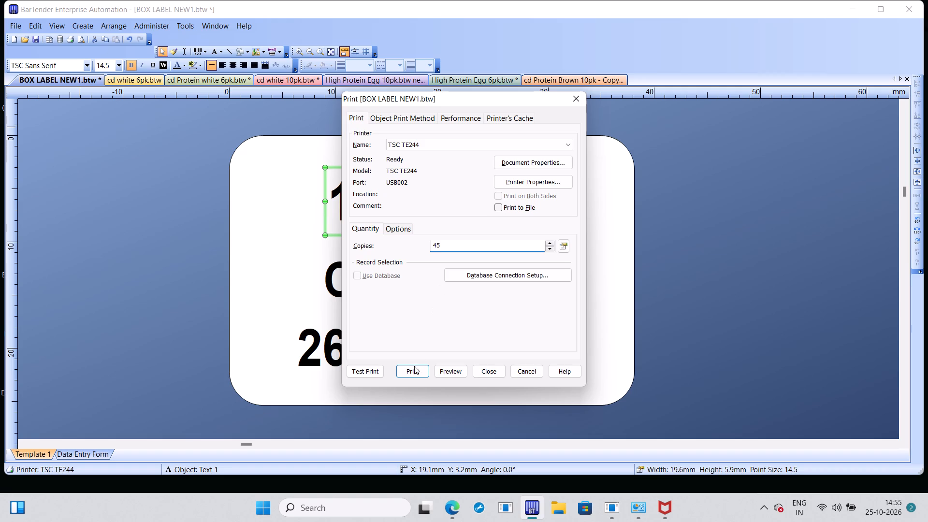
{"action": "left_click", "coordinate": [414, 374]}
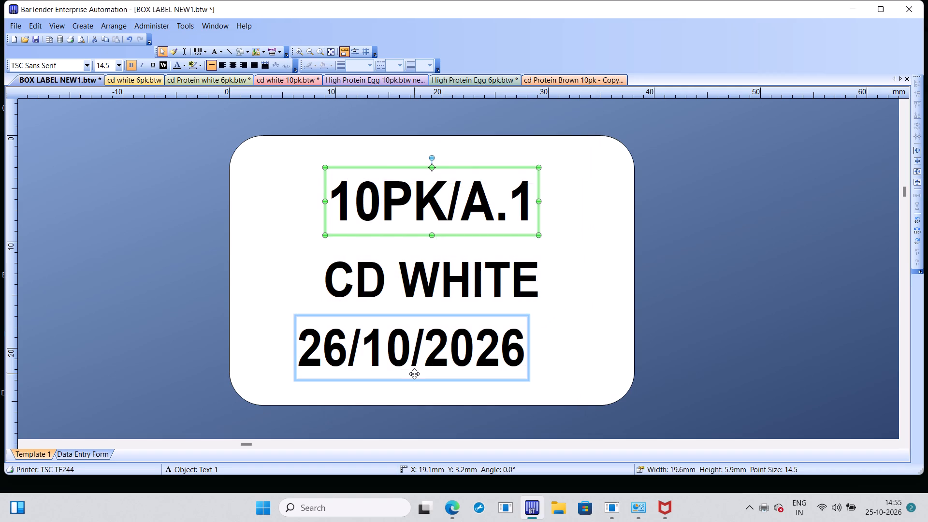
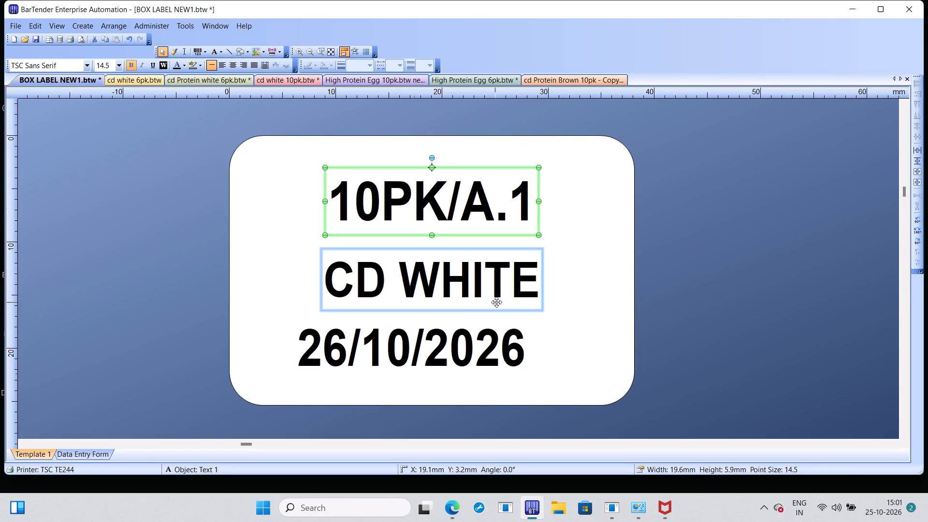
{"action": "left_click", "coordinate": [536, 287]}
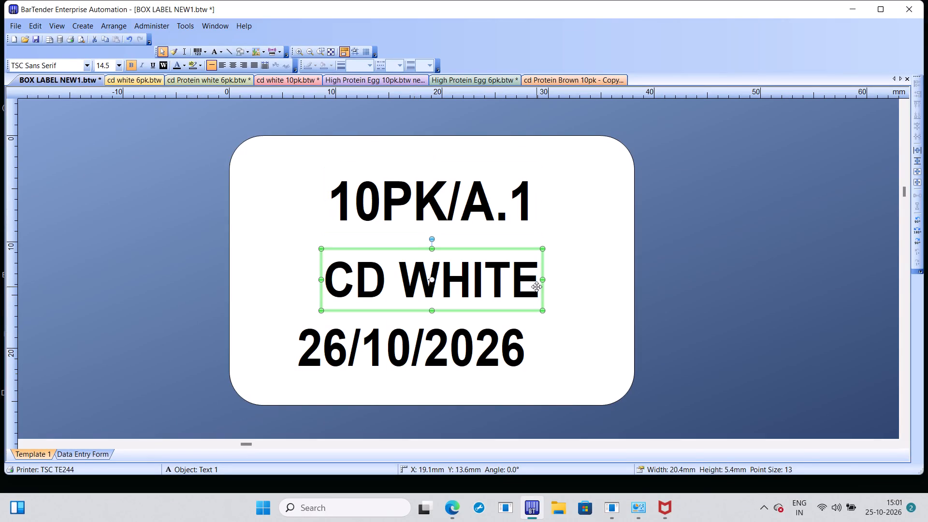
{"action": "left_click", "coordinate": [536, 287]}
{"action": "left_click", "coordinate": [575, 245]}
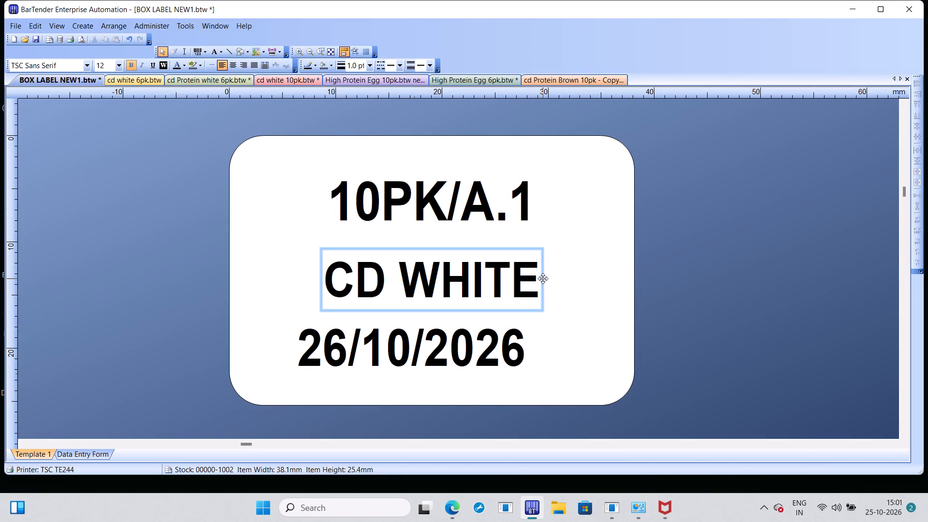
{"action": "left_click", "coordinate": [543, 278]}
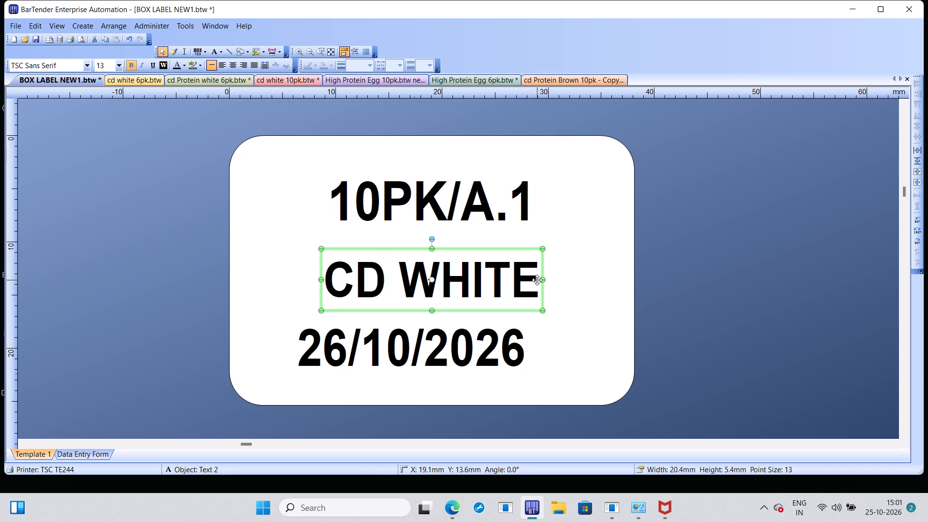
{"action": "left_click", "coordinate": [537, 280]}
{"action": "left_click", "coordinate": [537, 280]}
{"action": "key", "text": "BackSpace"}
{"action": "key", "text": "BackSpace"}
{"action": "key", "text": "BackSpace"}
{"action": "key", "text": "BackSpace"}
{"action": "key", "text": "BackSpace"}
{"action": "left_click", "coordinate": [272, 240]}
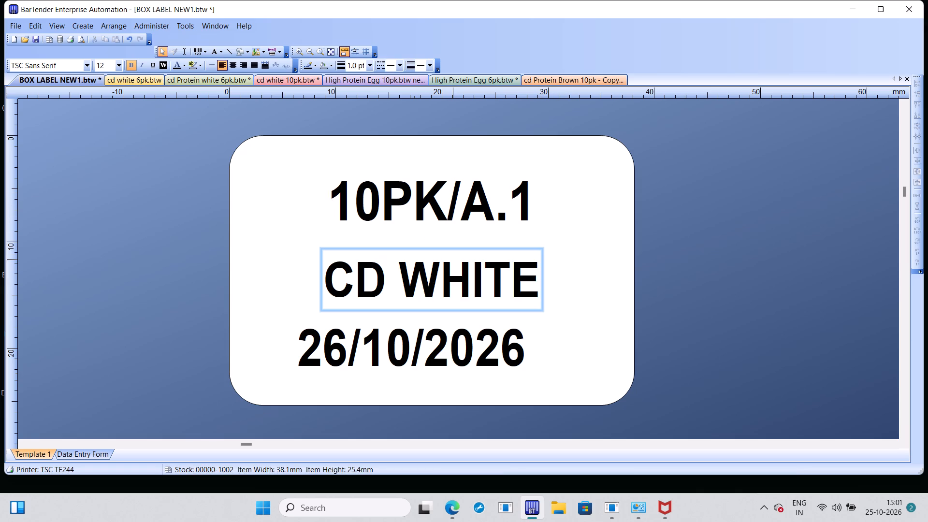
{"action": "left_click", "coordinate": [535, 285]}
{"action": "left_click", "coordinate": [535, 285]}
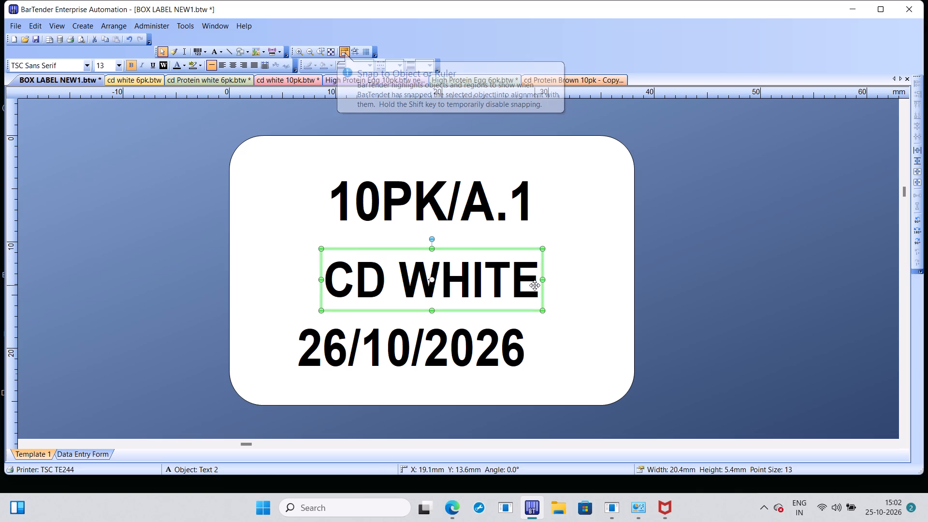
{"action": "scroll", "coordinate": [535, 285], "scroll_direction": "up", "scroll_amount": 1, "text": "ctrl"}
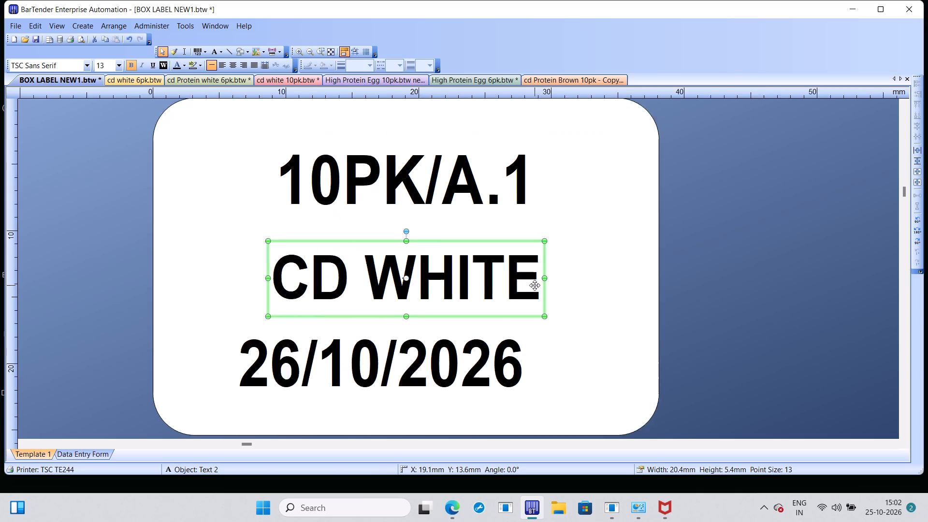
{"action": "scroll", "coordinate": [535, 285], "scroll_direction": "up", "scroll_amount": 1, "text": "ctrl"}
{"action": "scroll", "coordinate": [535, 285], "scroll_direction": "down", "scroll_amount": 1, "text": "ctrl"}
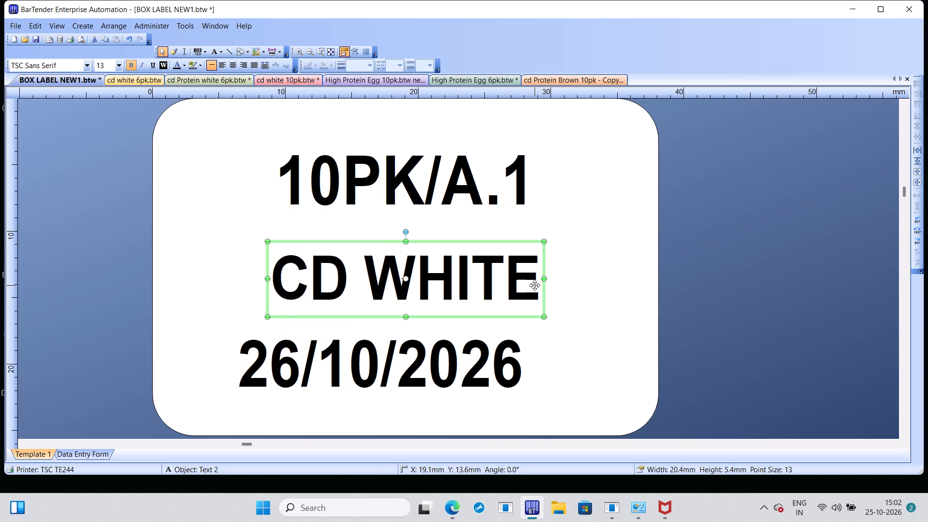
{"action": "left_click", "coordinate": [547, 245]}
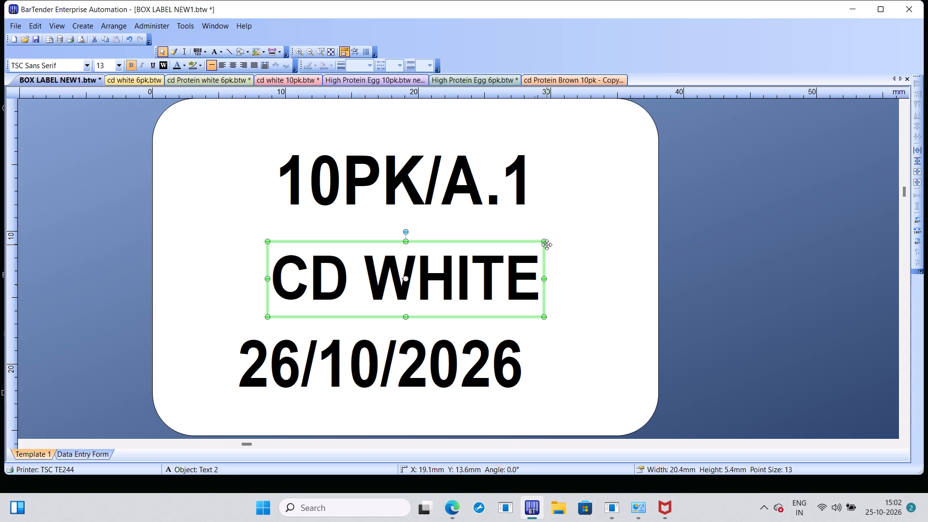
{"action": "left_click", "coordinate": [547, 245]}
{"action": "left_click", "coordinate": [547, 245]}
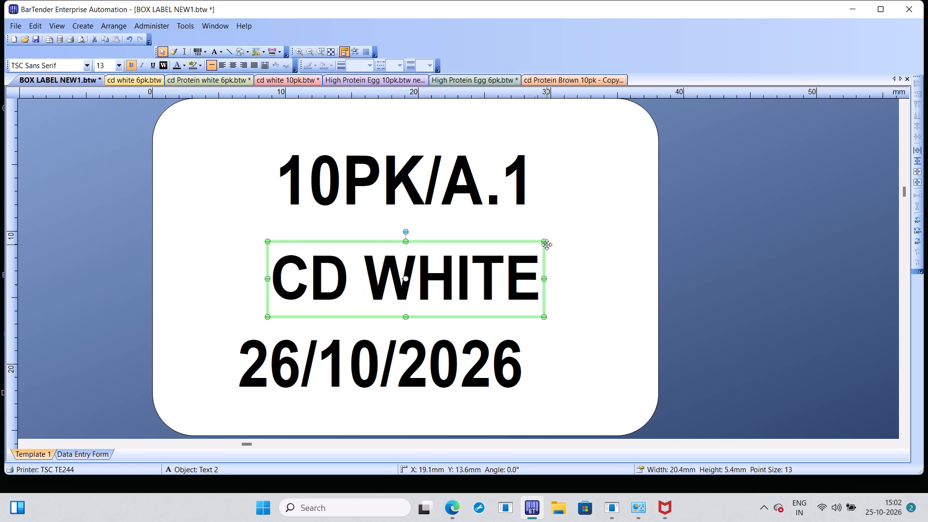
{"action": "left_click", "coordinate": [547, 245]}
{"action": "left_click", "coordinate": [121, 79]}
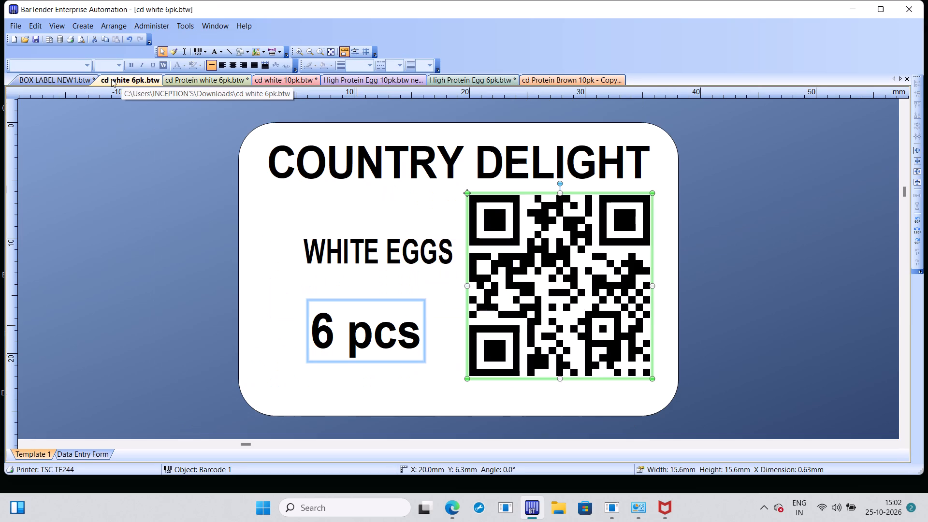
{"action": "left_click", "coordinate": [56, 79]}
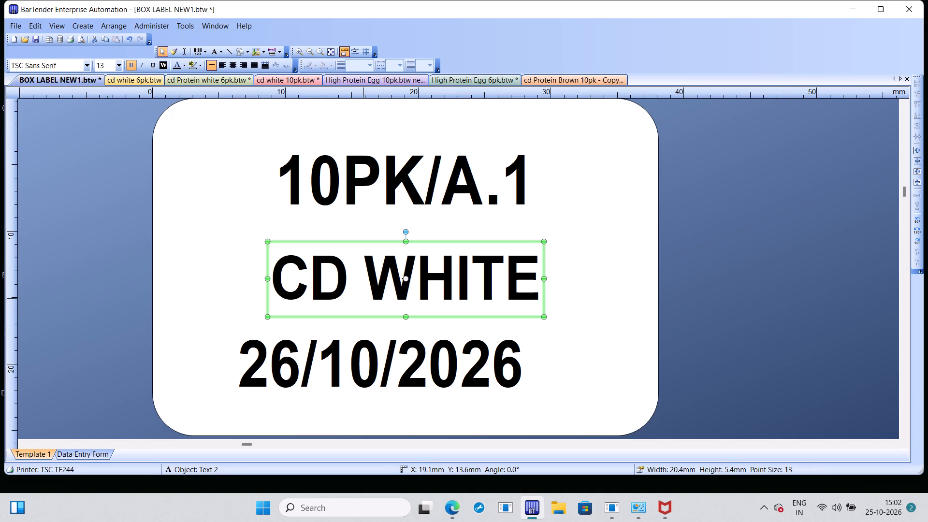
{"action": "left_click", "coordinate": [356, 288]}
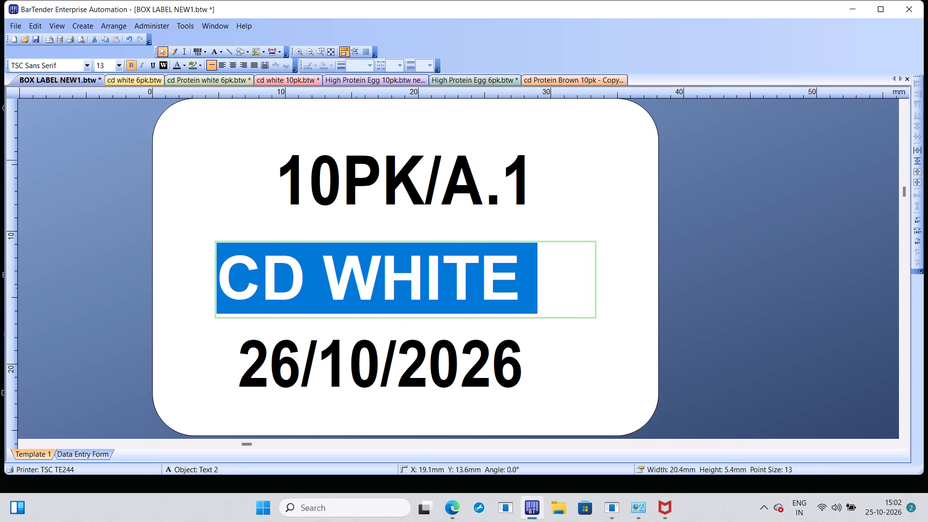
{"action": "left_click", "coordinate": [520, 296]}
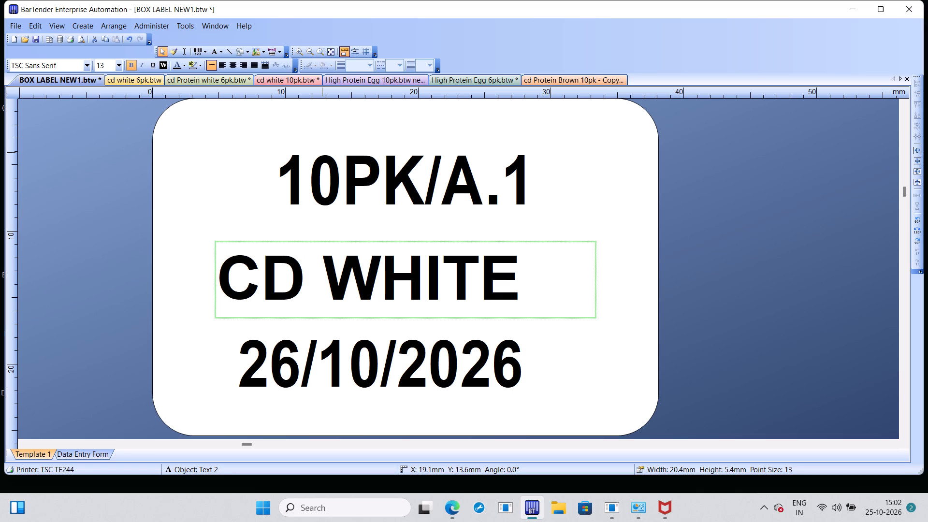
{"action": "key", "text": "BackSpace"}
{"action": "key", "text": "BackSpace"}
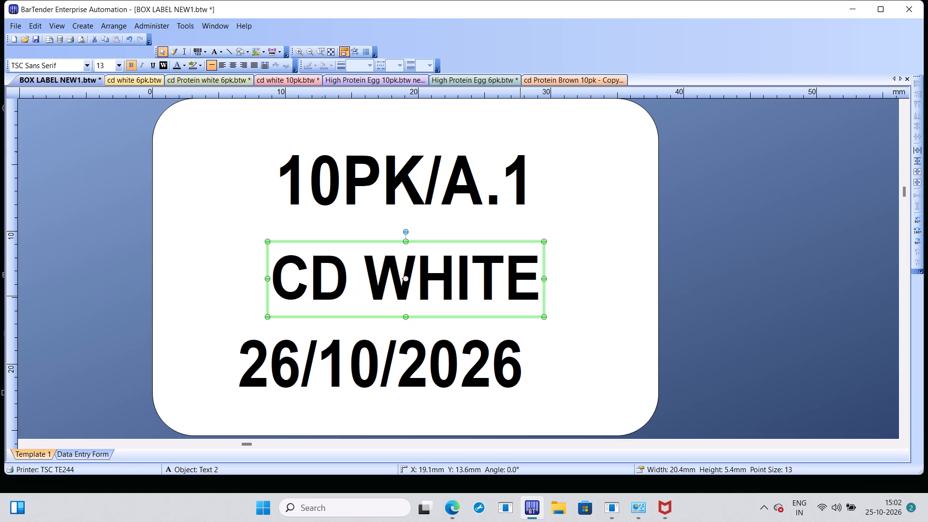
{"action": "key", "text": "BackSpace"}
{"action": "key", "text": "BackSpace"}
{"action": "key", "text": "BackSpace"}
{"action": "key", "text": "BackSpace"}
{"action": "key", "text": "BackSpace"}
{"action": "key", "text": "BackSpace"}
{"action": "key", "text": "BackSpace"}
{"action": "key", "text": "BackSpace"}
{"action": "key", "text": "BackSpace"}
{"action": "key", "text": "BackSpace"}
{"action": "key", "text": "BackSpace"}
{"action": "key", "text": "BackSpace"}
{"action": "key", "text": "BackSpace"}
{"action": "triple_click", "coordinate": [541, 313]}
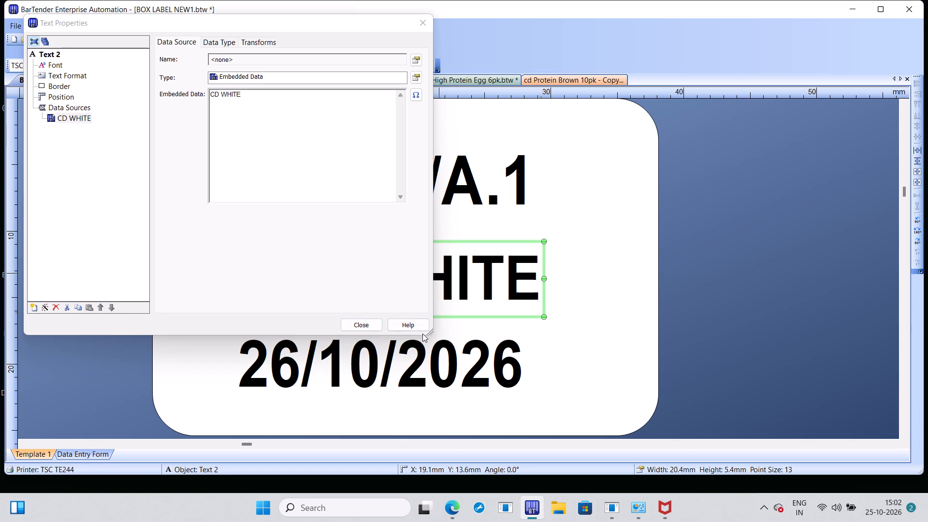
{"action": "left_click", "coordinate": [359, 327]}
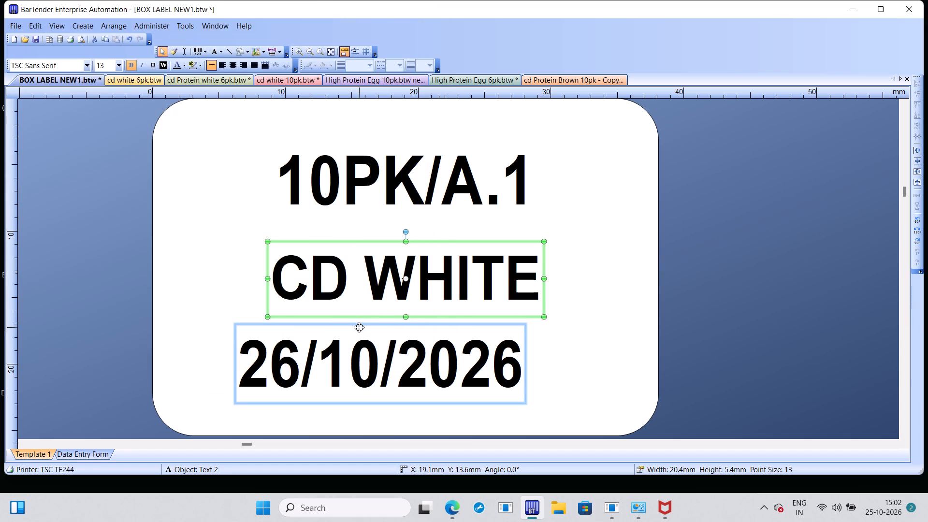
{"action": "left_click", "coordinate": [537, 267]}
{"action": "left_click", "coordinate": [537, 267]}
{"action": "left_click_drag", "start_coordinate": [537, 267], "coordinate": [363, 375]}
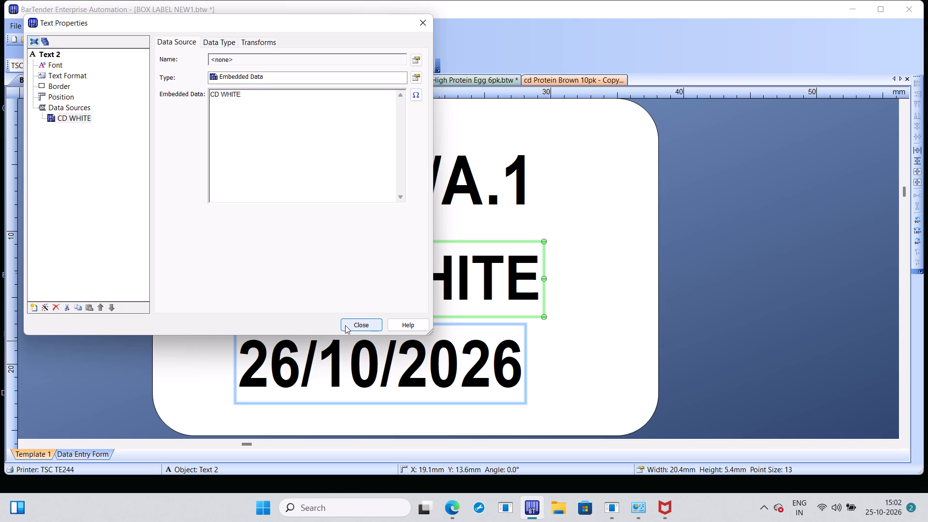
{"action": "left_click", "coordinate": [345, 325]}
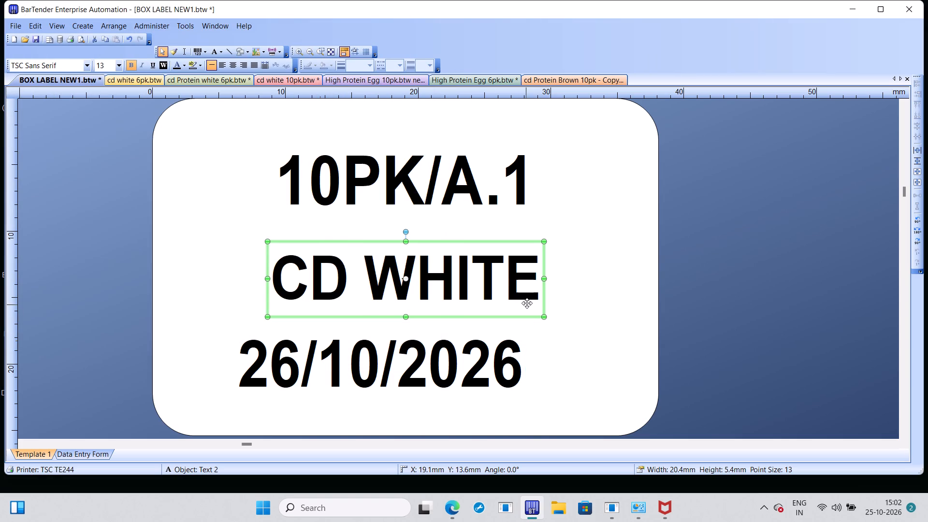
Replace WHITE in the label's middle line with BROWN so it reads CD BROWN.
{"action": "left_click", "coordinate": [530, 304]}
{"action": "key", "text": "BackSpace"}
{"action": "key", "text": "BackSpace"}
{"action": "key", "text": "BackSpace"}
{"action": "key", "text": "BackSpace"}
{"action": "key", "text": "space"}
{"action": "key", "text": "Return"}
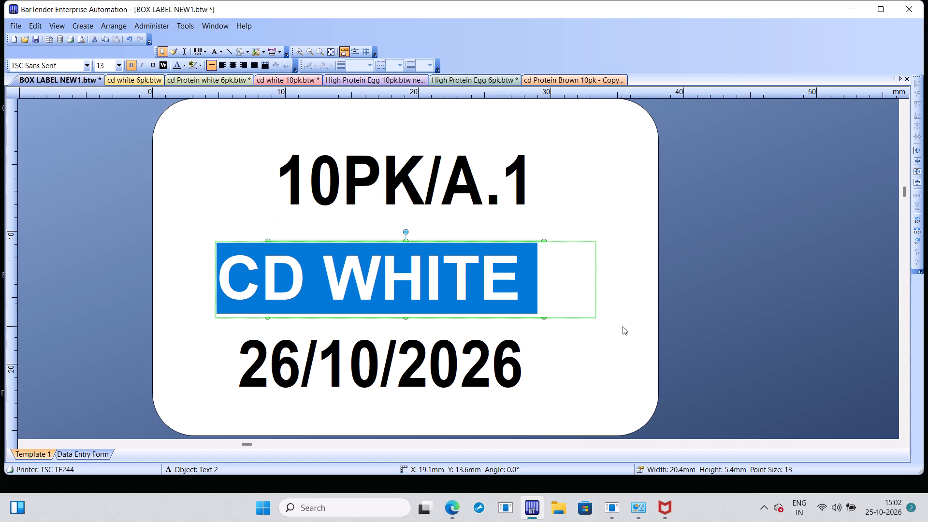
{"action": "left_click", "coordinate": [535, 266]}
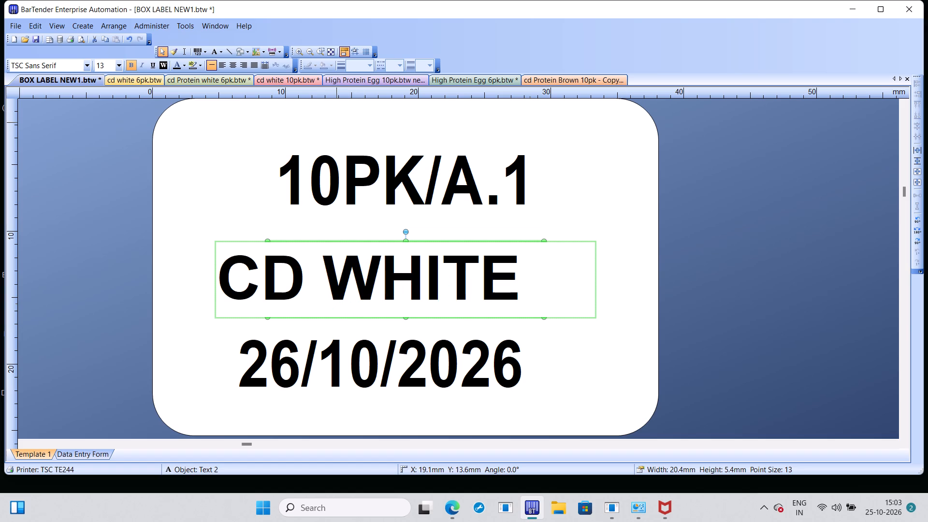
{"action": "key", "text": "BackSpace"}
{"action": "key", "text": "BackSpace"}
{"action": "key", "text": "BackSpace"}
{"action": "key", "text": "BackSpace"}
{"action": "key", "text": "BackSpace"}
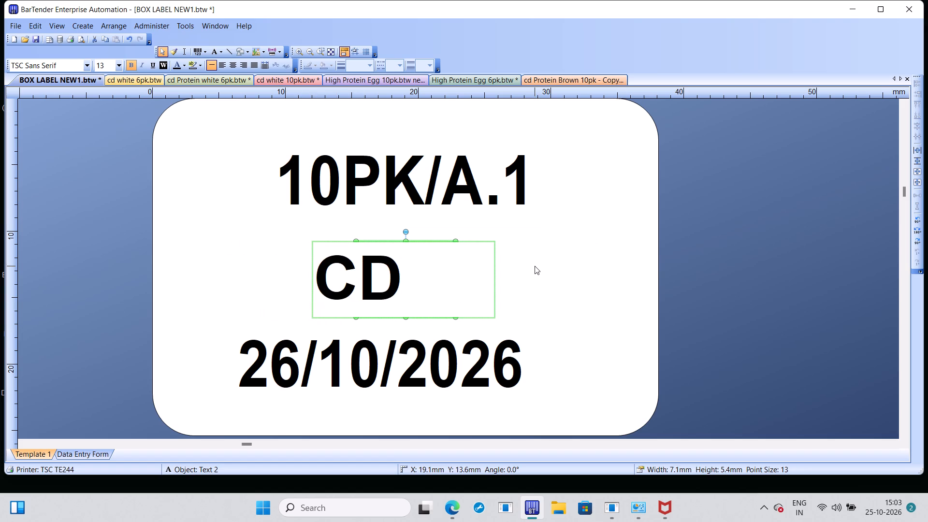
{"action": "key", "text": "b"}
{"action": "key", "text": "r"}
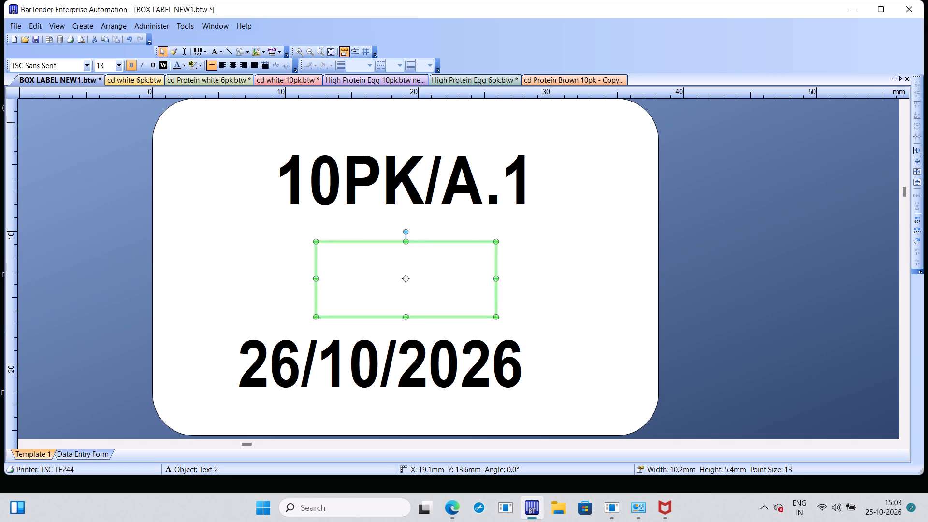
{"action": "key", "text": "o"}
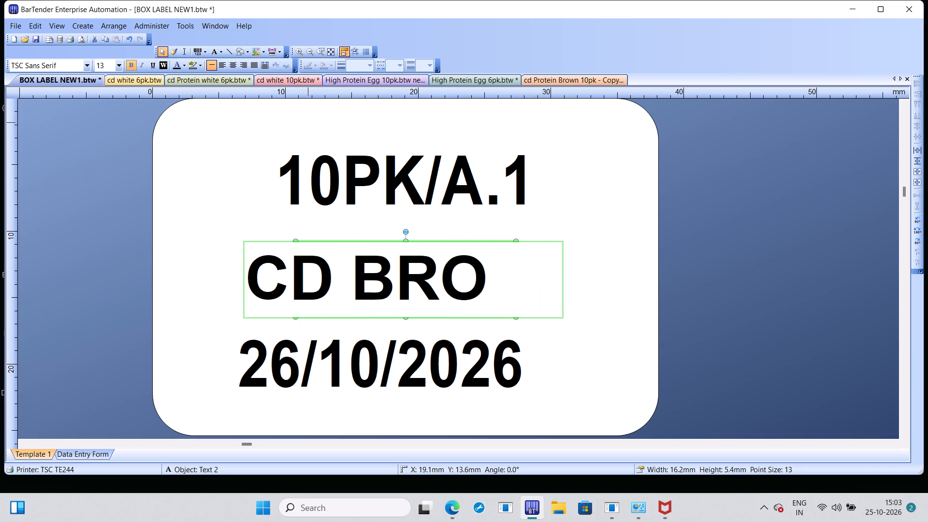
{"action": "type", "text": "WN"}
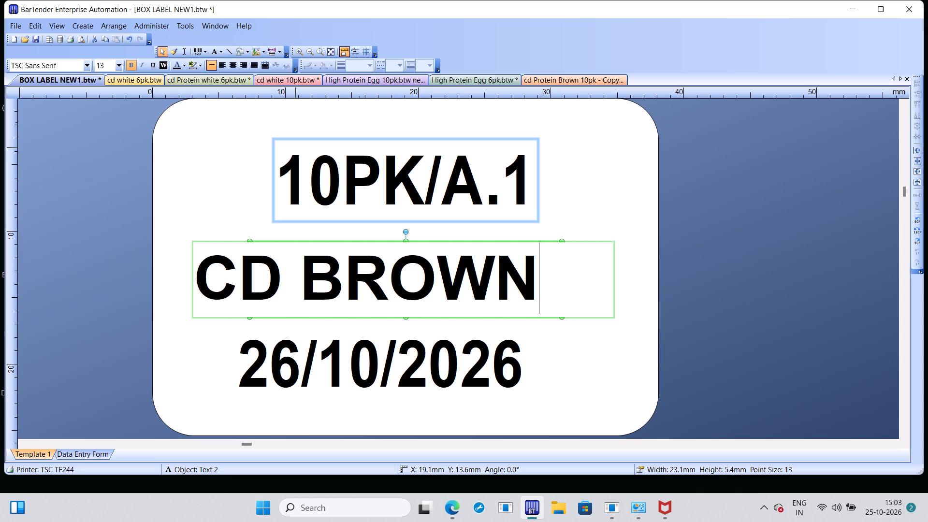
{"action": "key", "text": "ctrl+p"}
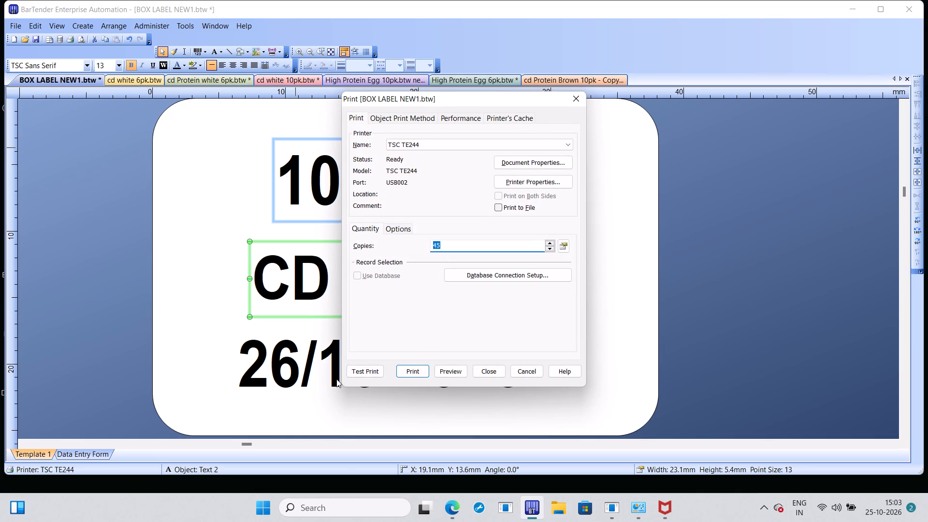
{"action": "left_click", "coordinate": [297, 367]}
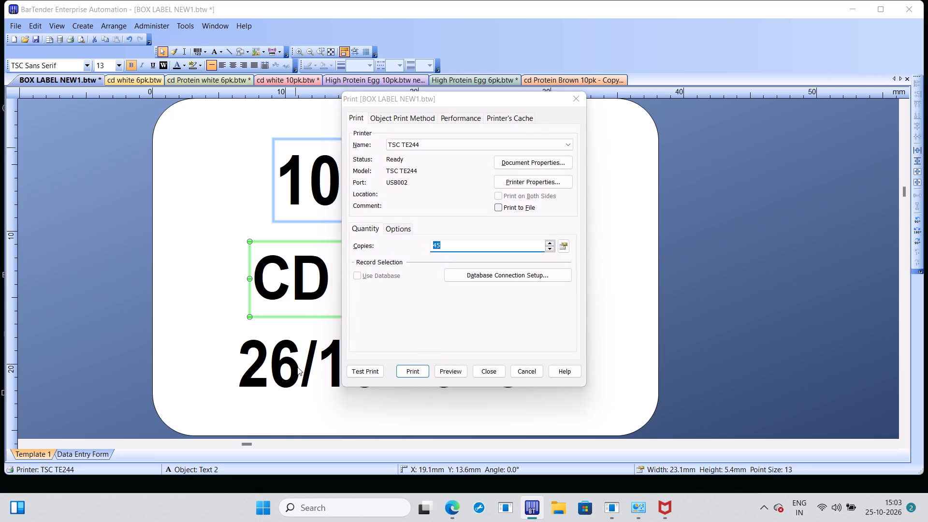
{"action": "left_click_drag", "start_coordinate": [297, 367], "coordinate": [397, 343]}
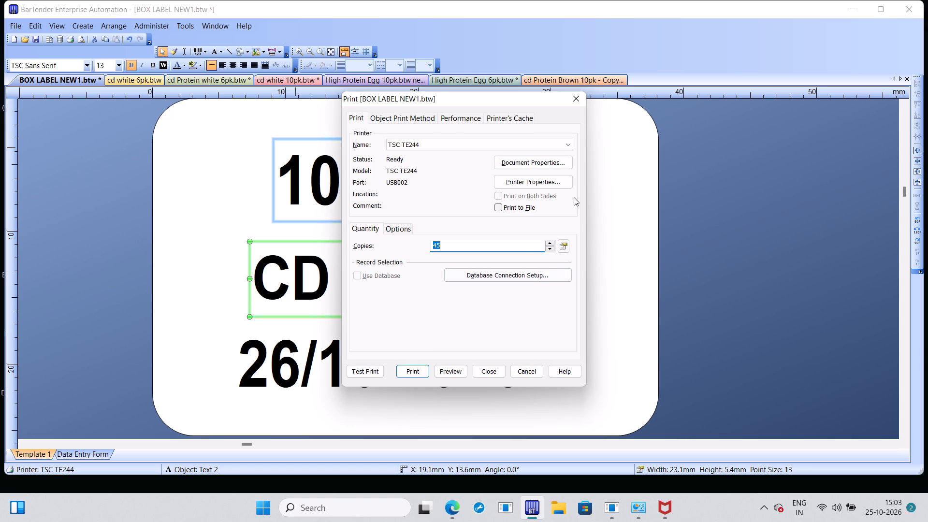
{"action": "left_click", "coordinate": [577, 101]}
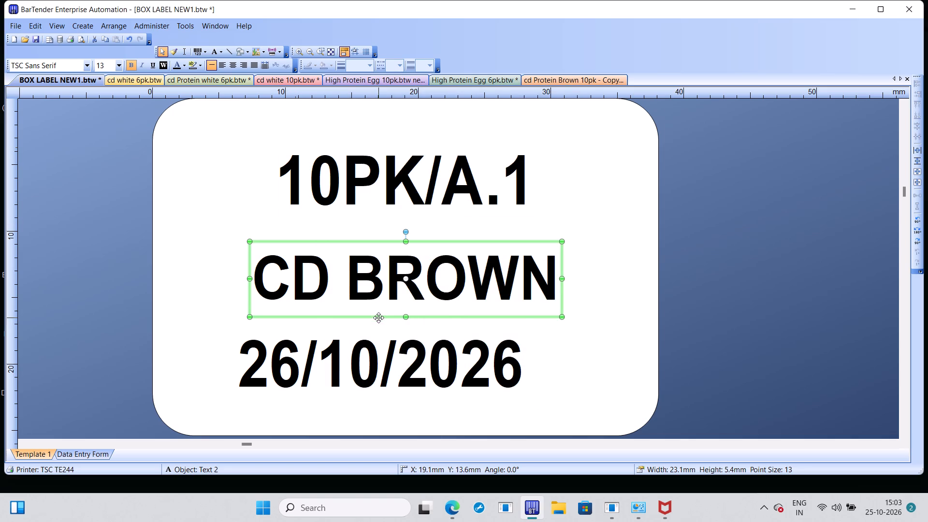
Change the day in the label's date line to 25 so it reads 25/10/2026.
{"action": "left_click", "coordinate": [299, 364]}
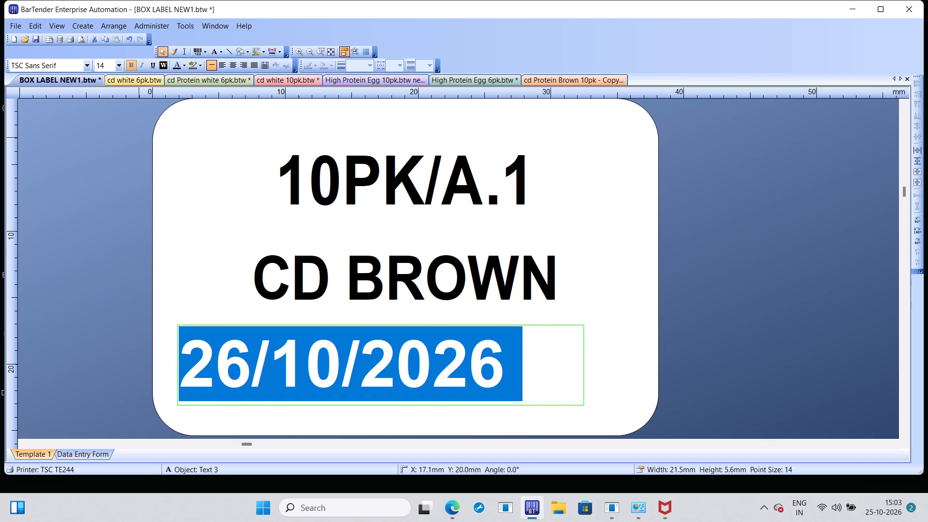
{"action": "left_click", "coordinate": [248, 363]}
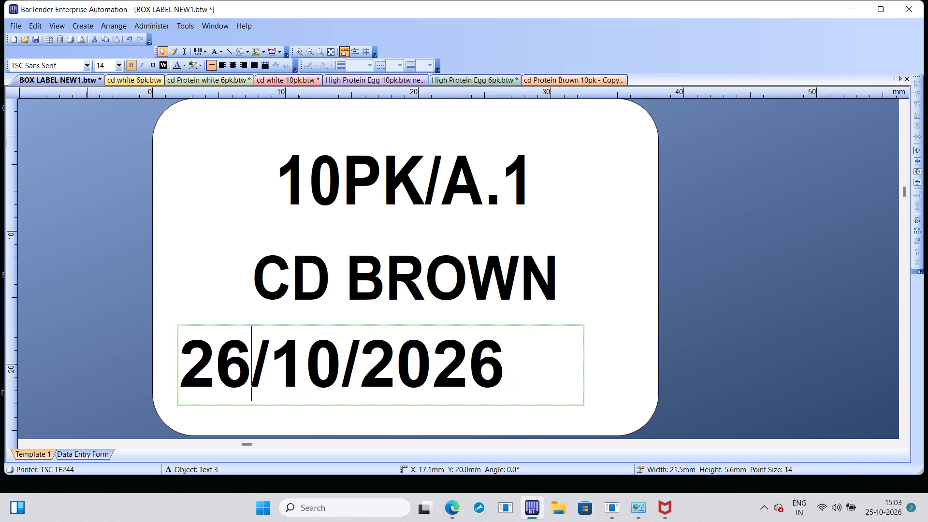
{"action": "key", "text": "BackSpace"}
{"action": "key", "text": "5"}
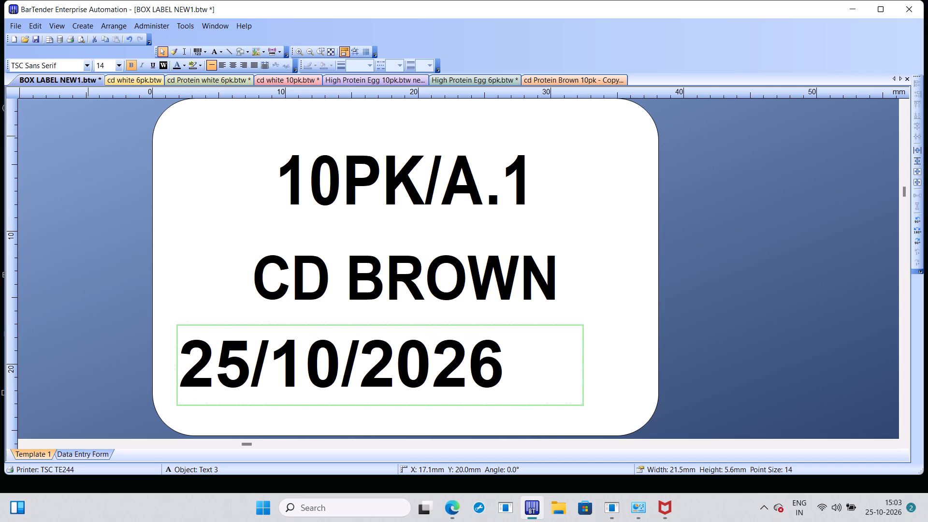
Print 15 copies of the CD BROWN 10PK/A.1 label dated 25/10/2026 on the TSC TE244 printer.
{"action": "key", "text": "ctrl+p"}
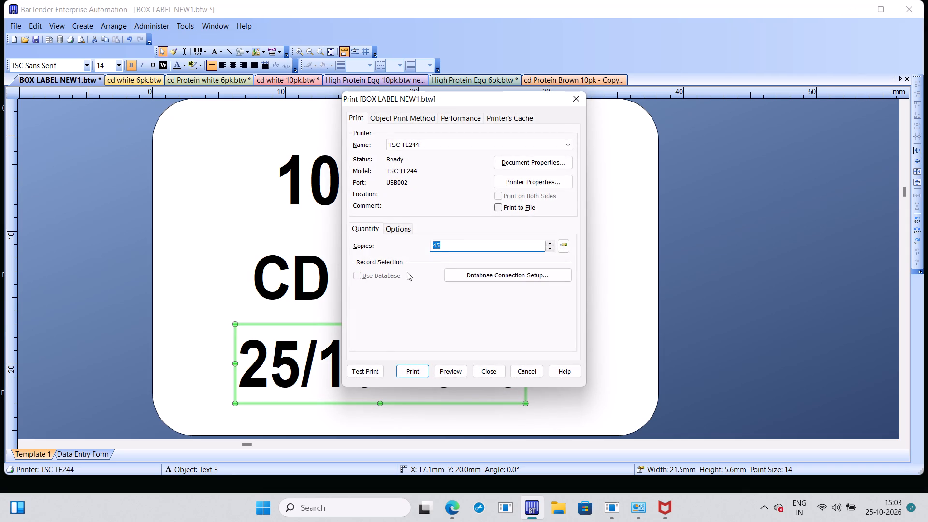
{"action": "left_click", "coordinate": [445, 246]}
{"action": "key", "text": "BackSpace"}
{"action": "key", "text": "BackSpace"}
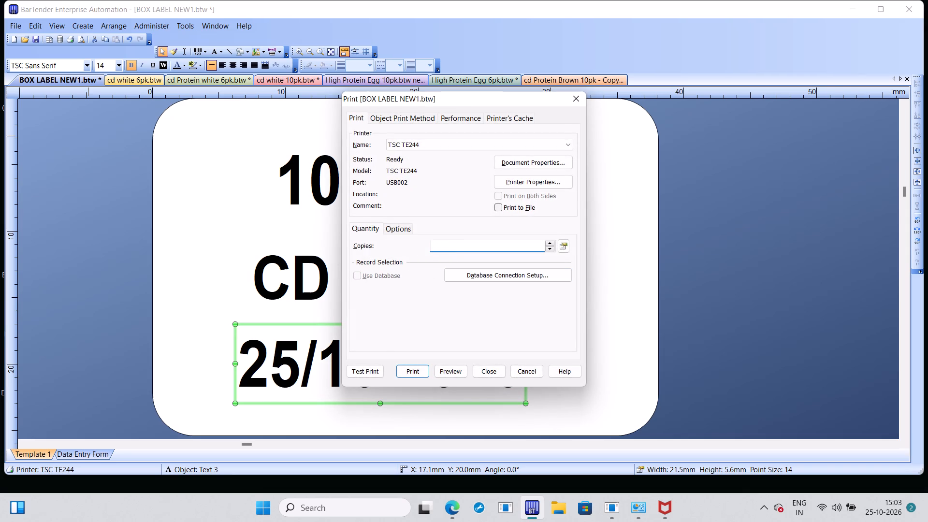
{"action": "key", "text": "1"}
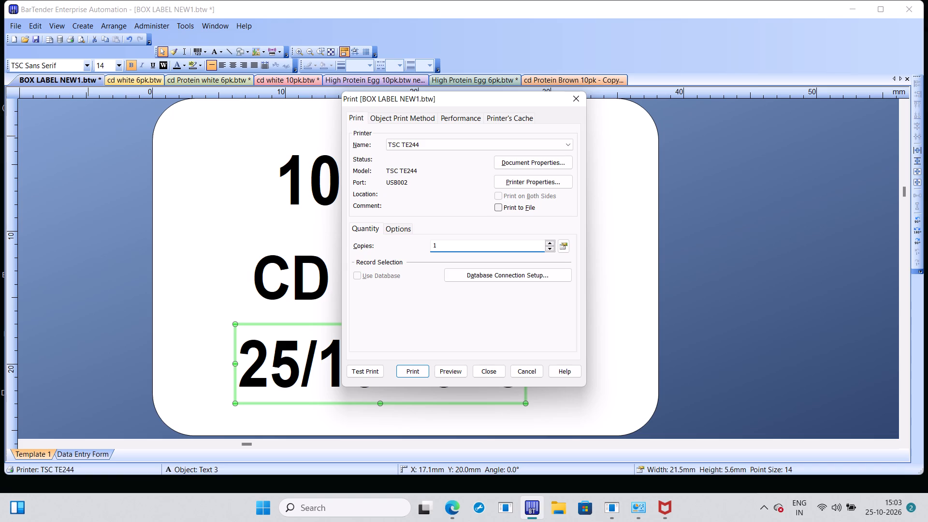
{"action": "key", "text": "5"}
{"action": "left_click", "coordinate": [419, 374]}
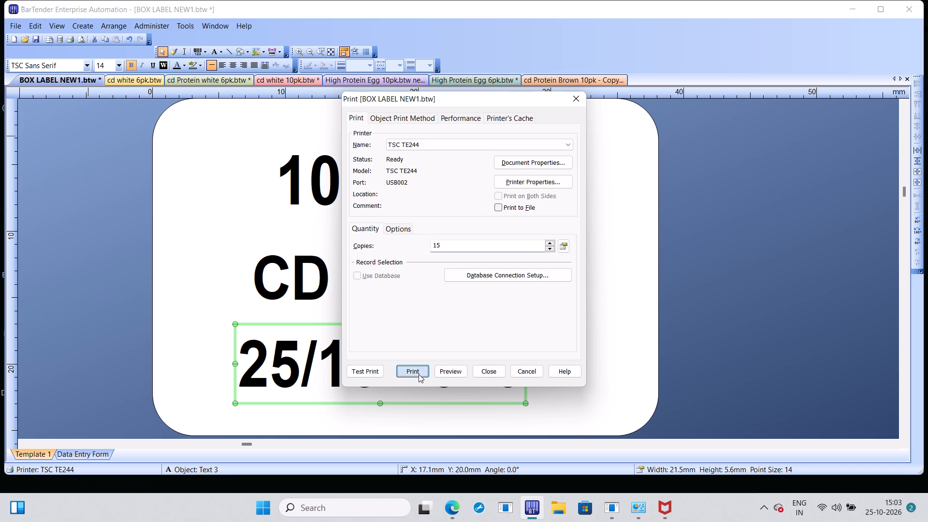
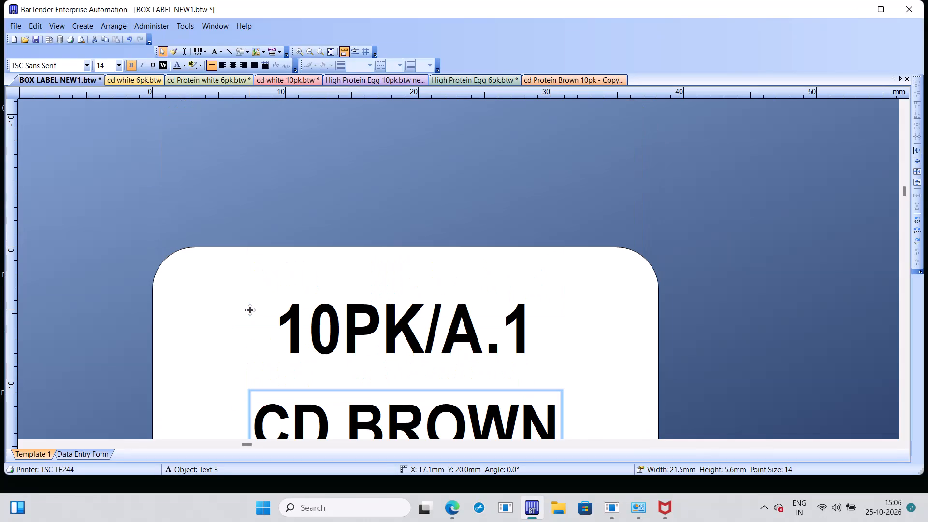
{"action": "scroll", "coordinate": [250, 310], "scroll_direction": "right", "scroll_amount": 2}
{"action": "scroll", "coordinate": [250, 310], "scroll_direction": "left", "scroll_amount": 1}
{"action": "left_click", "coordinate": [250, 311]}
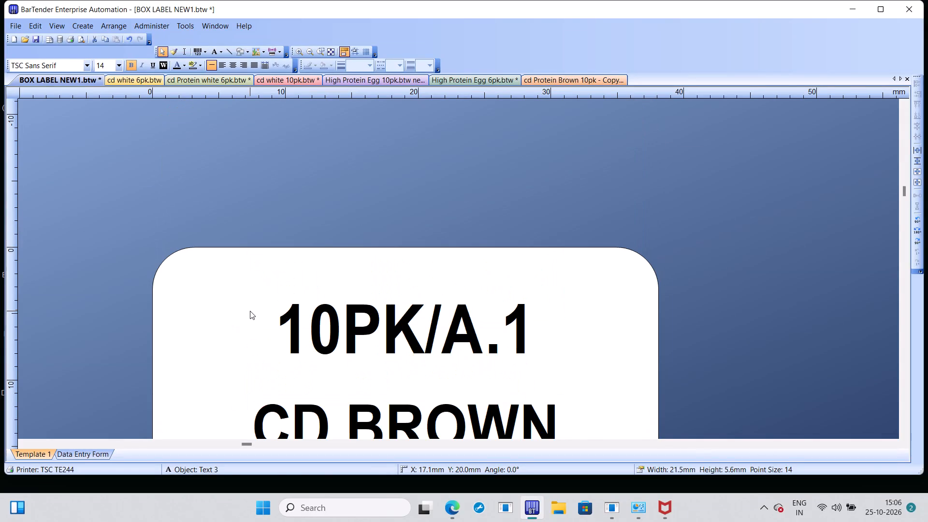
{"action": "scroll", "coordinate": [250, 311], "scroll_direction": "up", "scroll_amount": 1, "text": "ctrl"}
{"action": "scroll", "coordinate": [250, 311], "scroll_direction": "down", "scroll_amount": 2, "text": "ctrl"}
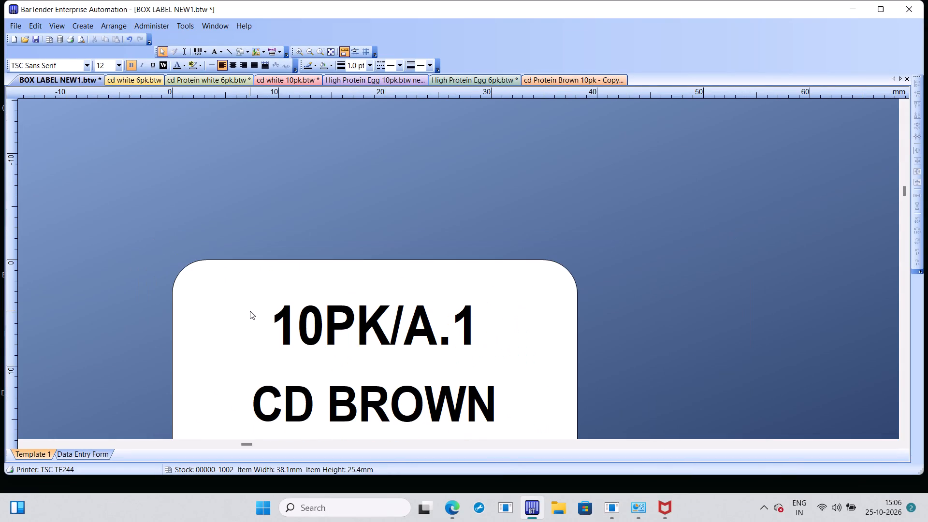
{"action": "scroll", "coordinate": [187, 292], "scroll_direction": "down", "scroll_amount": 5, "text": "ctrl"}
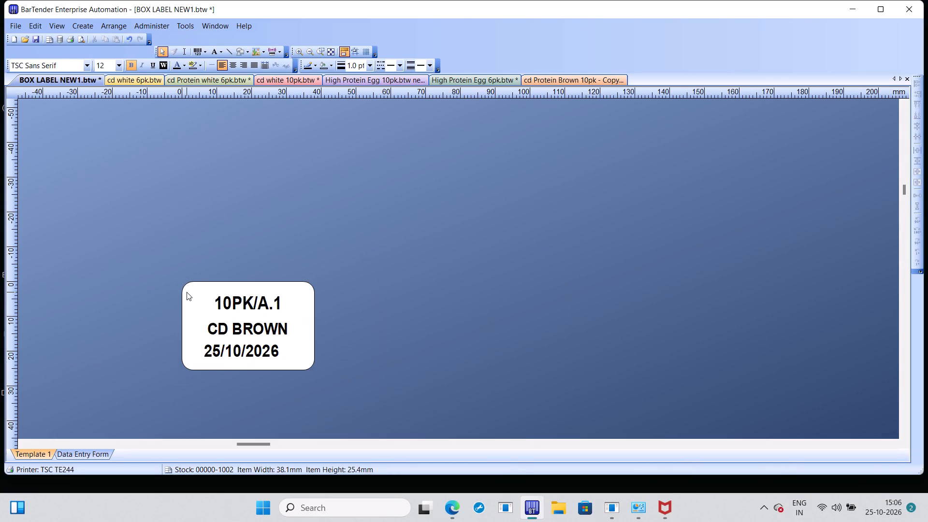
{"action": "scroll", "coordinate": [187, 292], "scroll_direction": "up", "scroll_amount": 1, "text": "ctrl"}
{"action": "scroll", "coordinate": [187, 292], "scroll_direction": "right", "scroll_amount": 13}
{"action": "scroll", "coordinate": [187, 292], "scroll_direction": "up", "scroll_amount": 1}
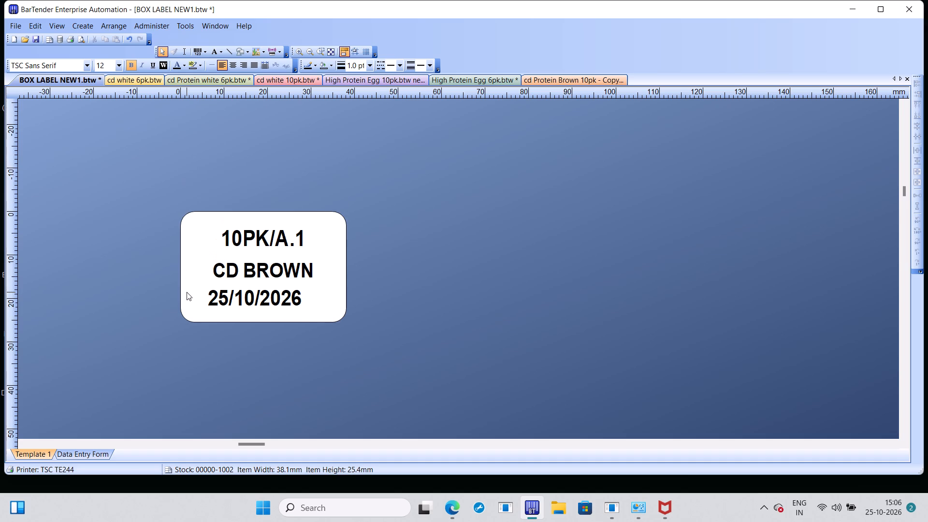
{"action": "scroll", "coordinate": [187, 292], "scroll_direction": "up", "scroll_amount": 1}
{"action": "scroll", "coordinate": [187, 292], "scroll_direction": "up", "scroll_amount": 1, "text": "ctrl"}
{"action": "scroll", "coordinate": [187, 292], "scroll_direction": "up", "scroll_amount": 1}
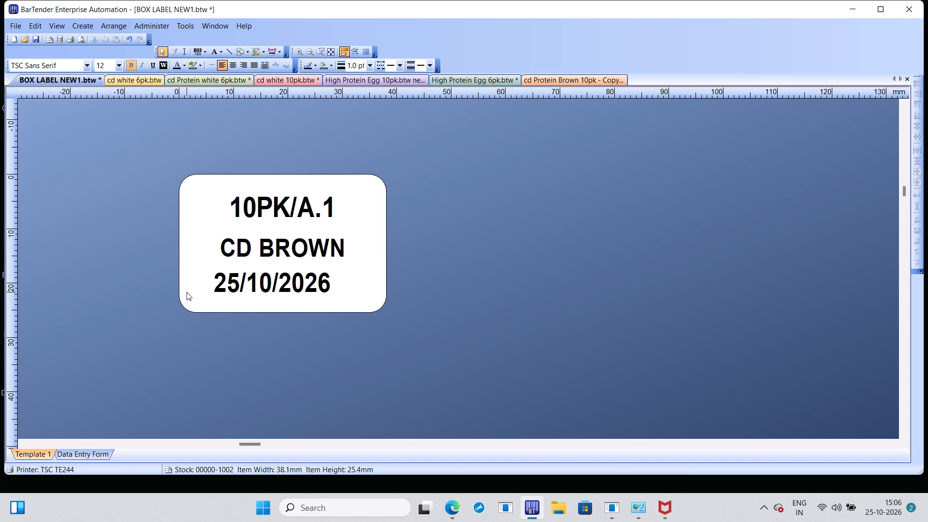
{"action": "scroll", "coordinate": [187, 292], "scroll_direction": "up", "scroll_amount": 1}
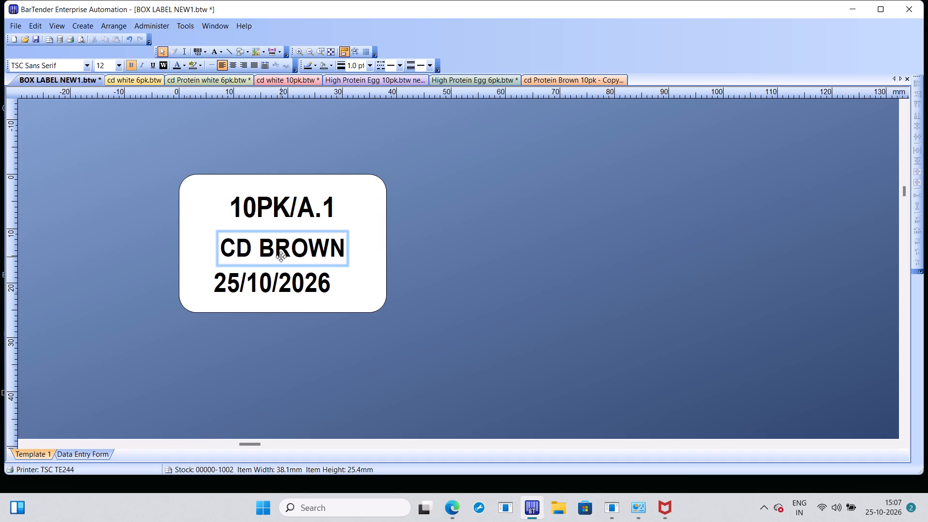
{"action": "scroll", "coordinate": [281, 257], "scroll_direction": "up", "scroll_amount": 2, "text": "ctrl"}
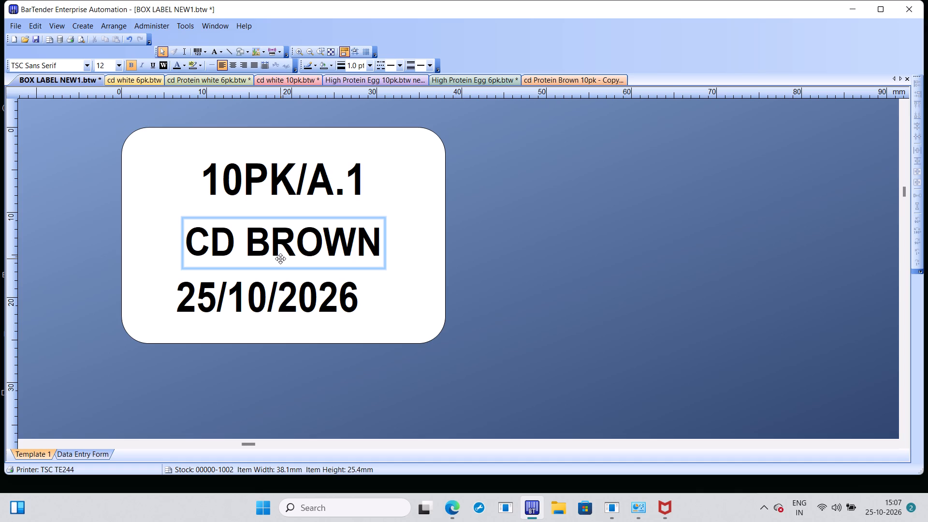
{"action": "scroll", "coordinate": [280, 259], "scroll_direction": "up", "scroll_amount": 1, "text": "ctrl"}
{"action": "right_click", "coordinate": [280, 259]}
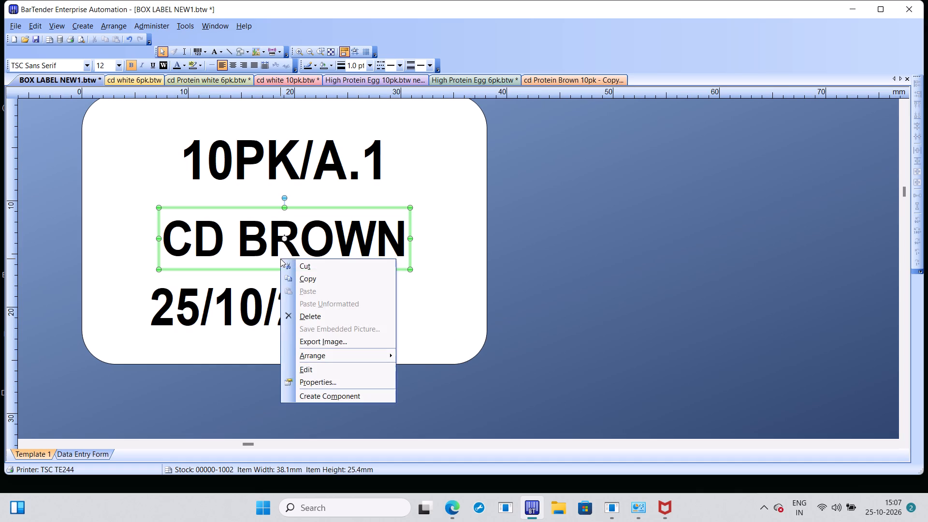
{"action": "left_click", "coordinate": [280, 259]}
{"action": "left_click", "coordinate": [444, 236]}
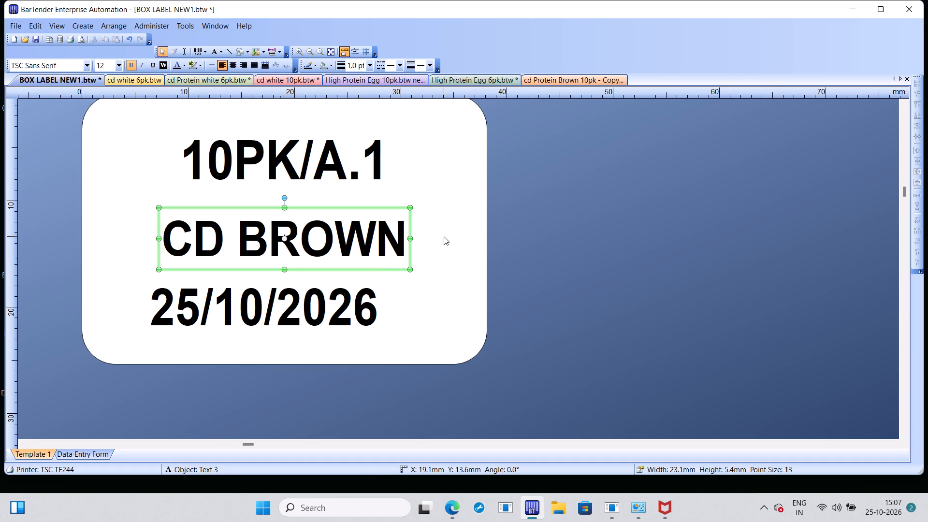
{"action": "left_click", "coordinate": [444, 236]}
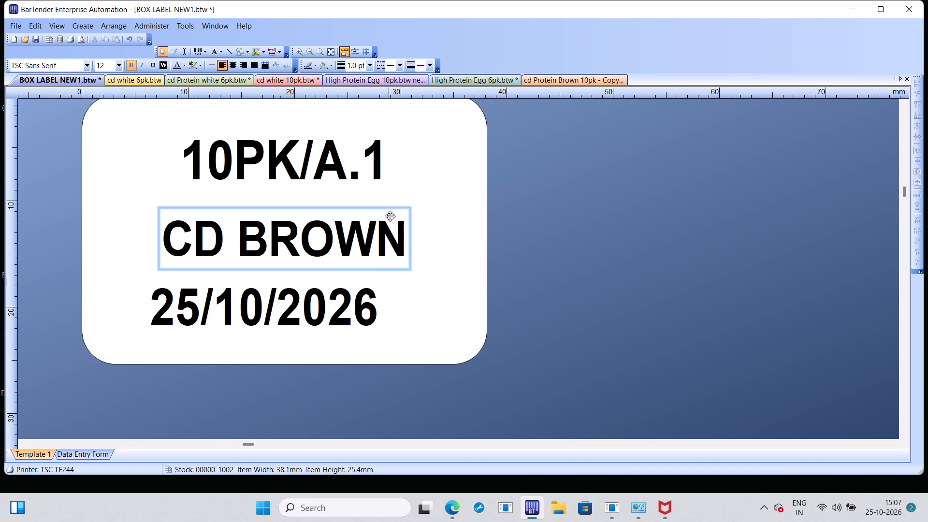
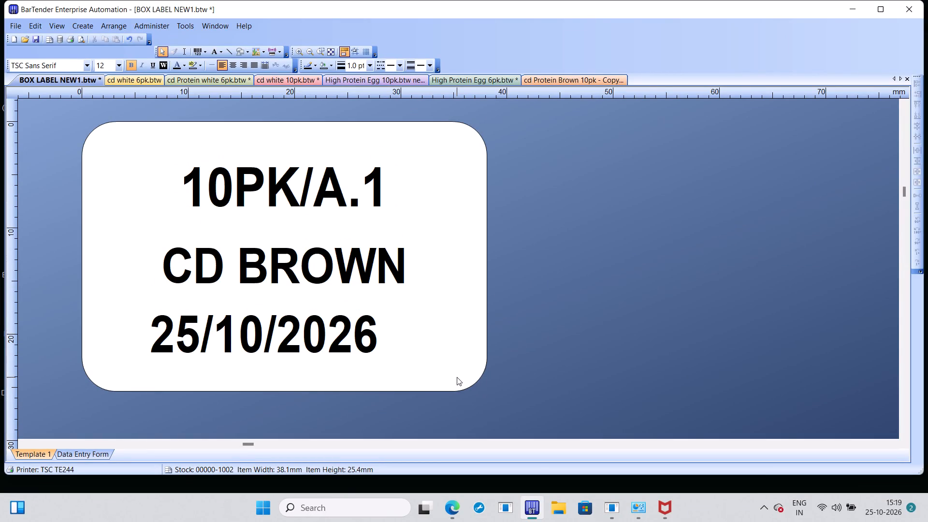
Replace the product name in the label's middle line with NOICE PROTEIN.
{"action": "left_click", "coordinate": [402, 271]}
{"action": "left_click", "coordinate": [402, 266]}
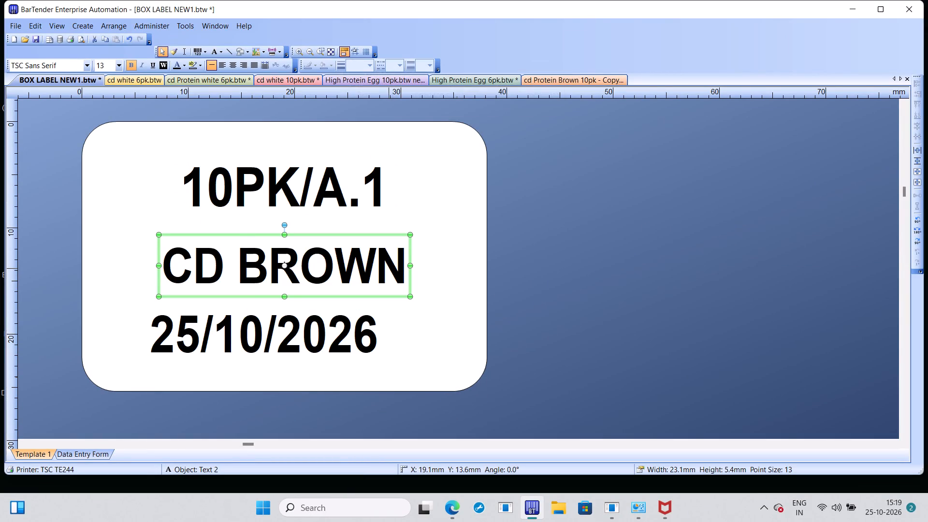
{"action": "left_click", "coordinate": [389, 268]}
{"action": "left_click", "coordinate": [391, 265]}
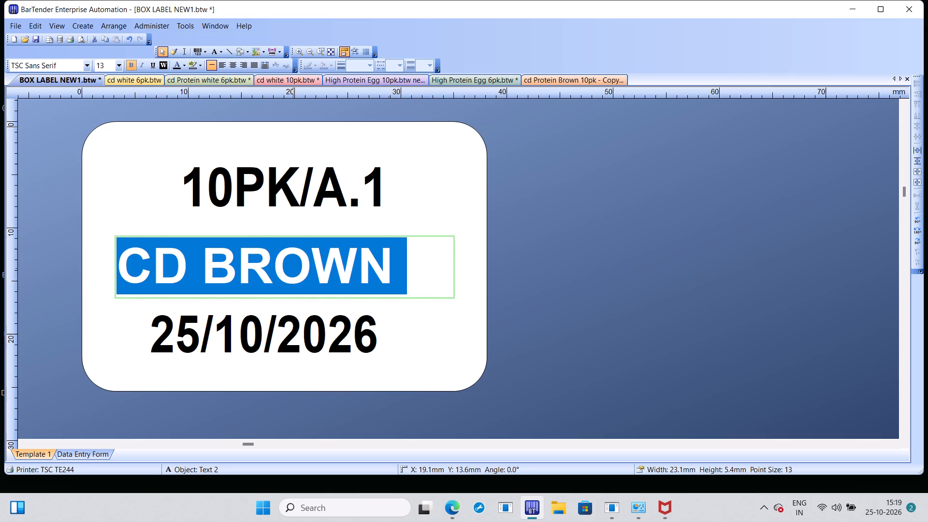
{"action": "key", "text": "BackSpace"}
{"action": "key", "text": "BackSpace"}
{"action": "key", "text": "BackSpace"}
{"action": "key", "text": "BackSpace"}
{"action": "key", "text": "BackSpace"}
{"action": "key", "text": "BackSpace"}
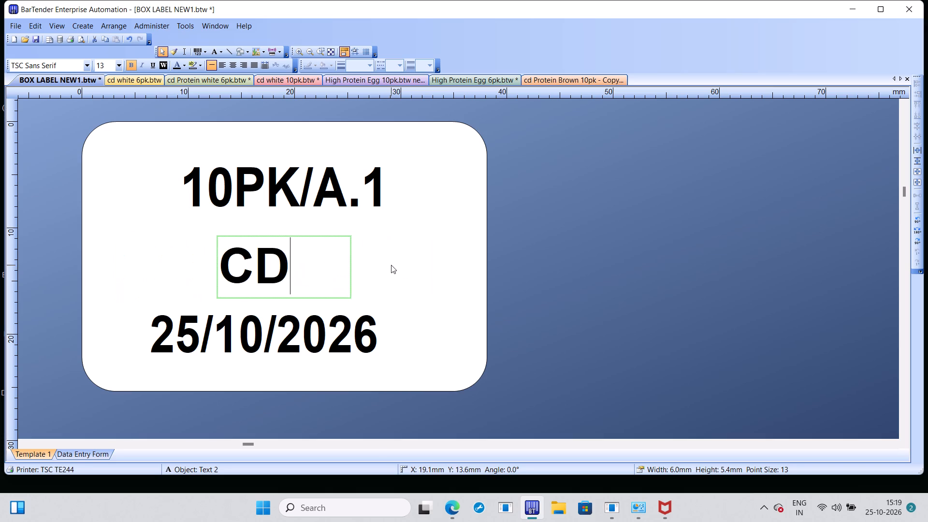
{"action": "key", "text": "BackSpace"}
{"action": "key", "text": "BackSpace"}
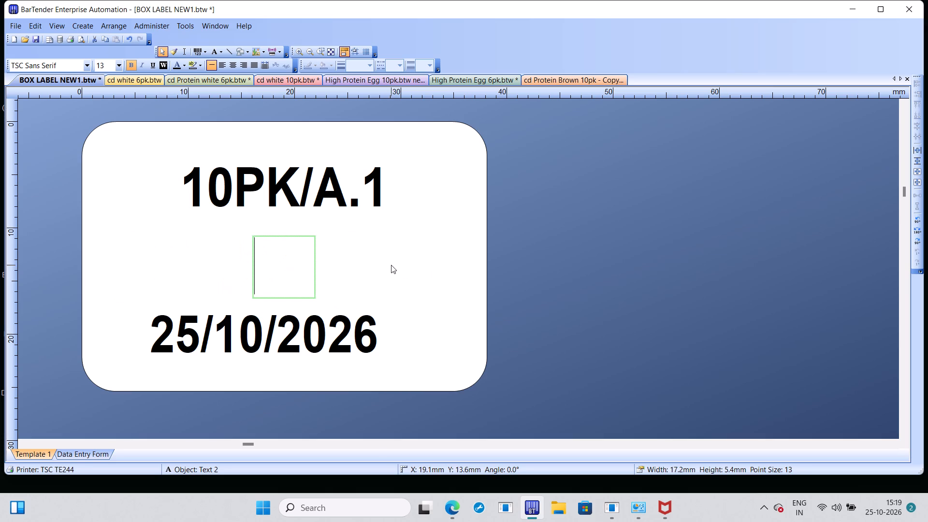
{"action": "type", "text": "NOI"}
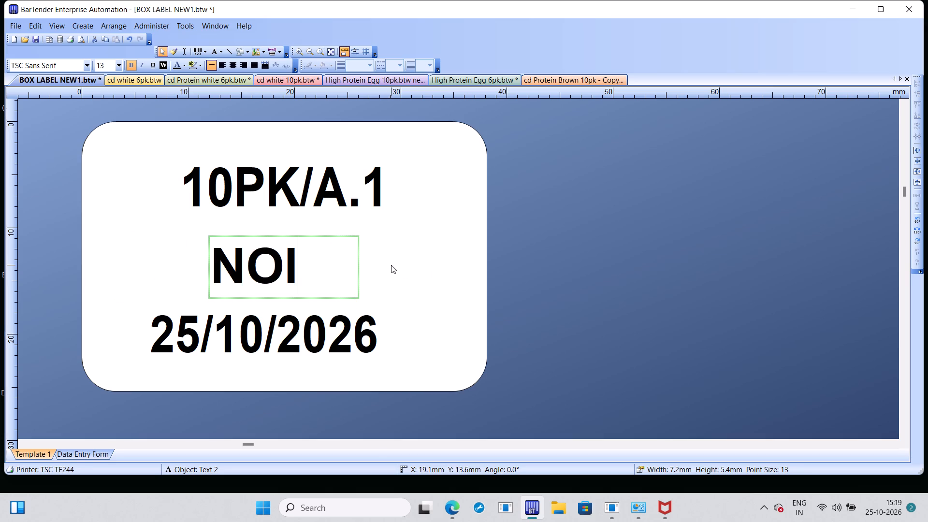
{"action": "type", "text": "CE"}
{"action": "key", "text": "space"}
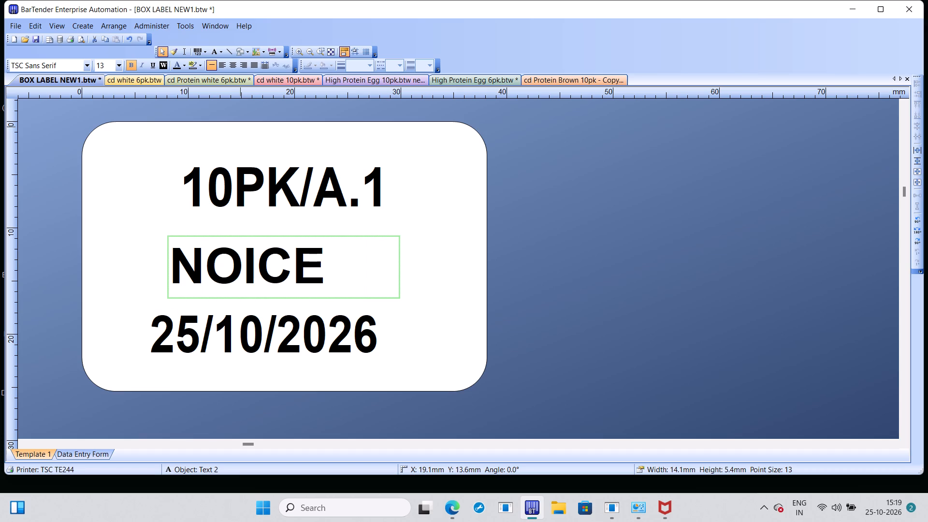
{"action": "type", "text": "PROTE"}
{"action": "type", "text": "IN"}
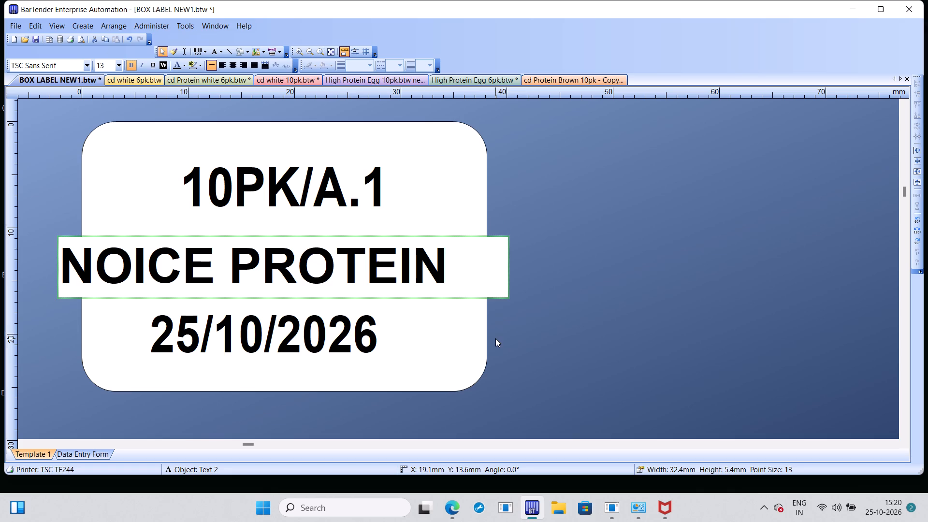
{"action": "key", "text": "ctrl+p"}
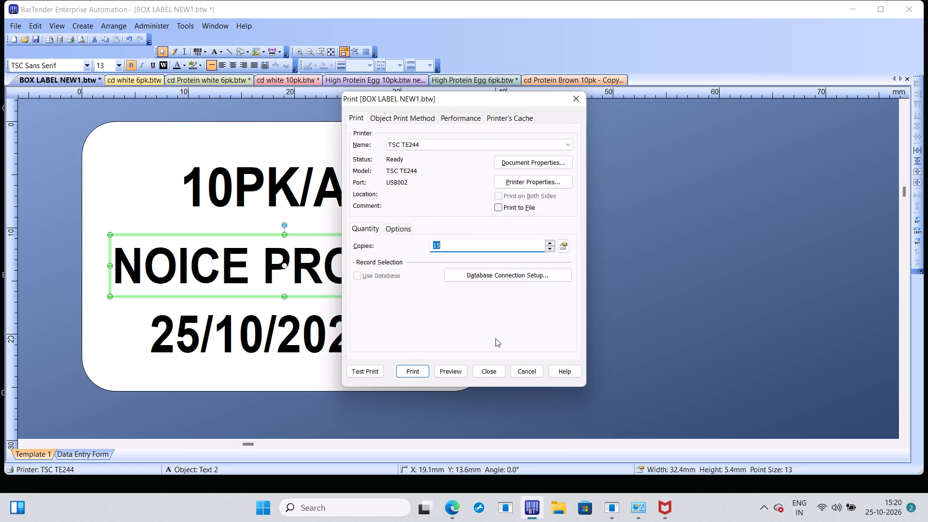
{"action": "left_click", "coordinate": [583, 101]}
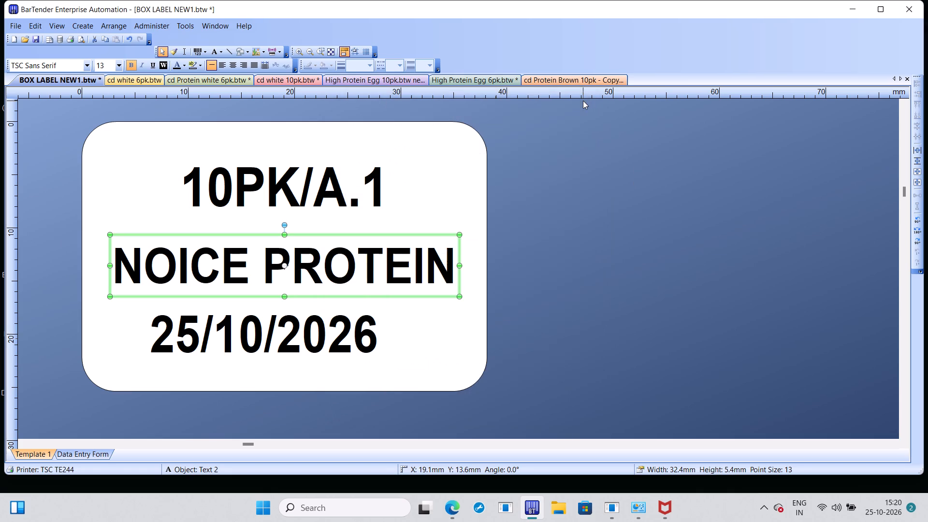
Change the date in the label's bottom line to 26/10/2026.
{"action": "left_click", "coordinate": [205, 331]}
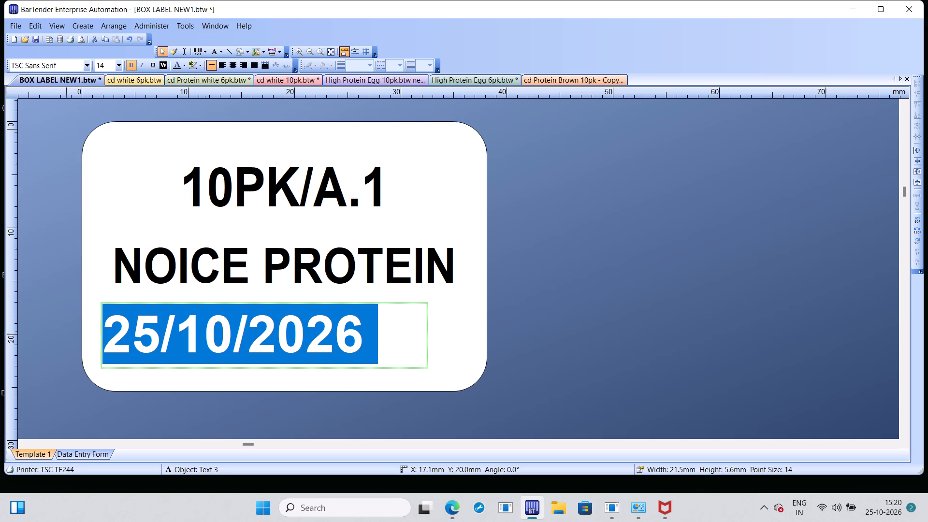
{"action": "left_click", "coordinate": [150, 334]}
{"action": "key", "text": "BackSpace"}
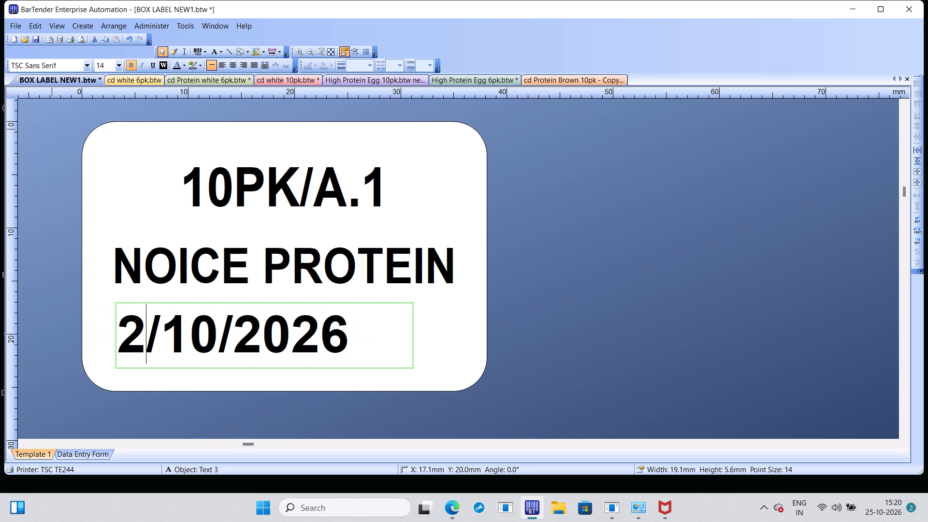
{"action": "key", "text": "6"}
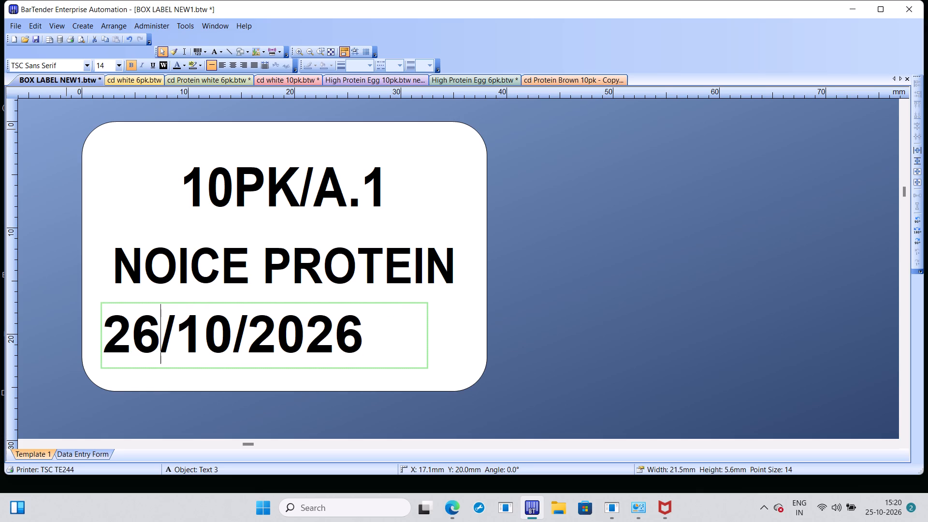
Print 100 copies of the 10PK/A.1 NOICE PROTEIN label on the TSC TE244.
{"action": "key", "text": "ctrl+p"}
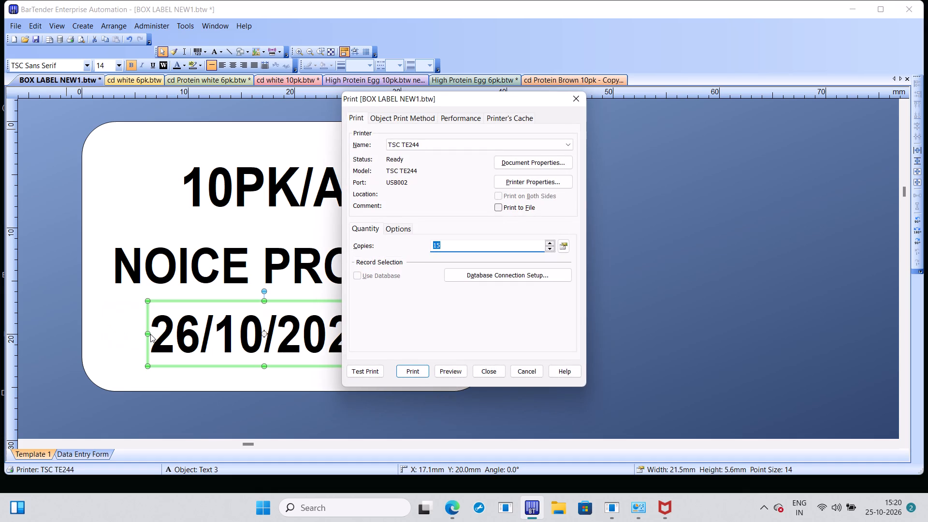
{"action": "key", "text": "2"}
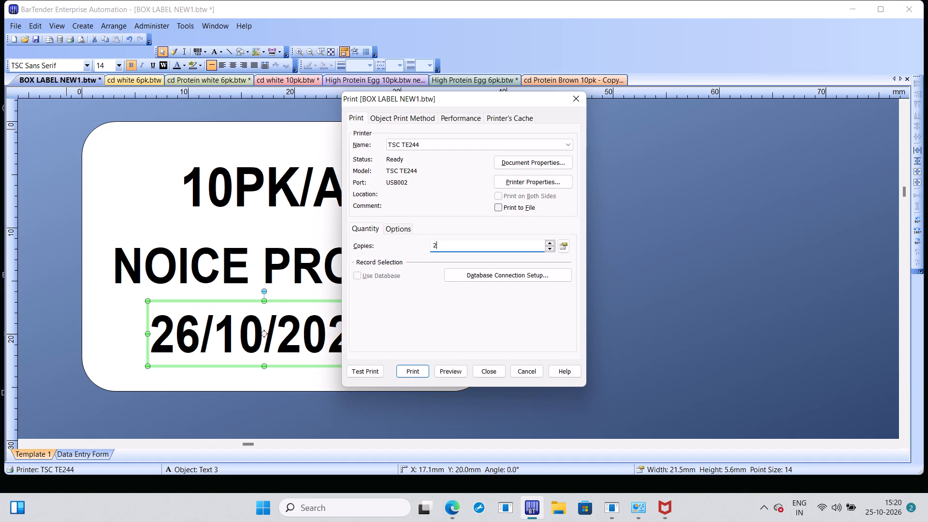
{"action": "key", "text": "BackSpace"}
{"action": "type", "text": "100"}
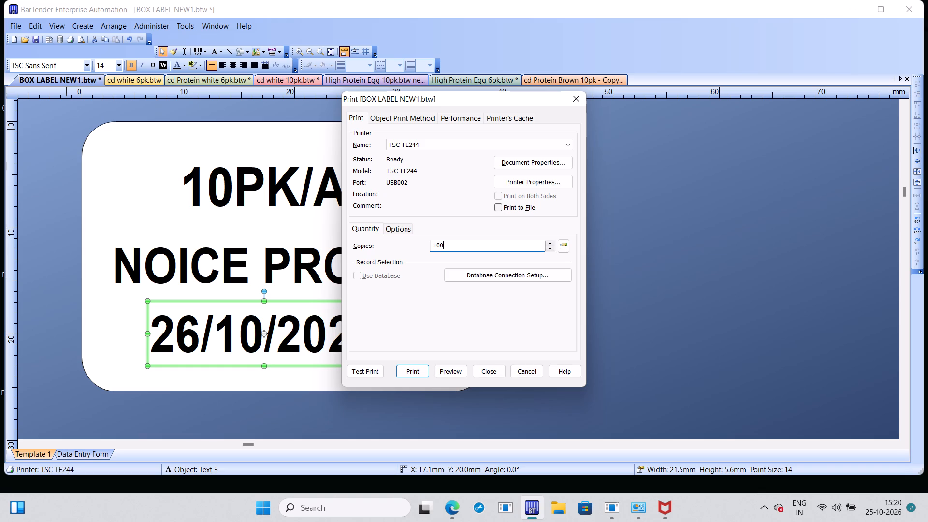
{"action": "left_click", "coordinate": [417, 371]}
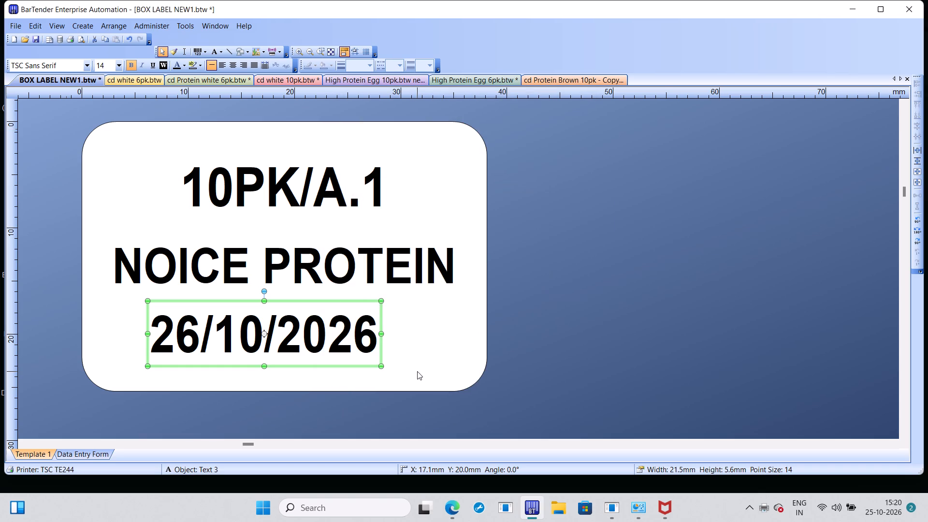
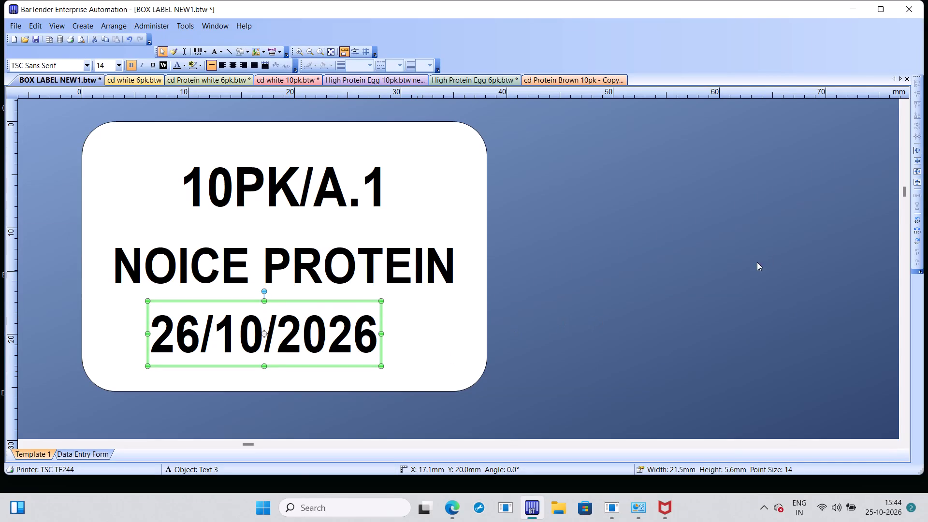
In the cd Protein Brown 10pk label, set the QR code's embedded data to 0000799#261026#01#501544#000001.
{"action": "left_click", "coordinate": [548, 79]}
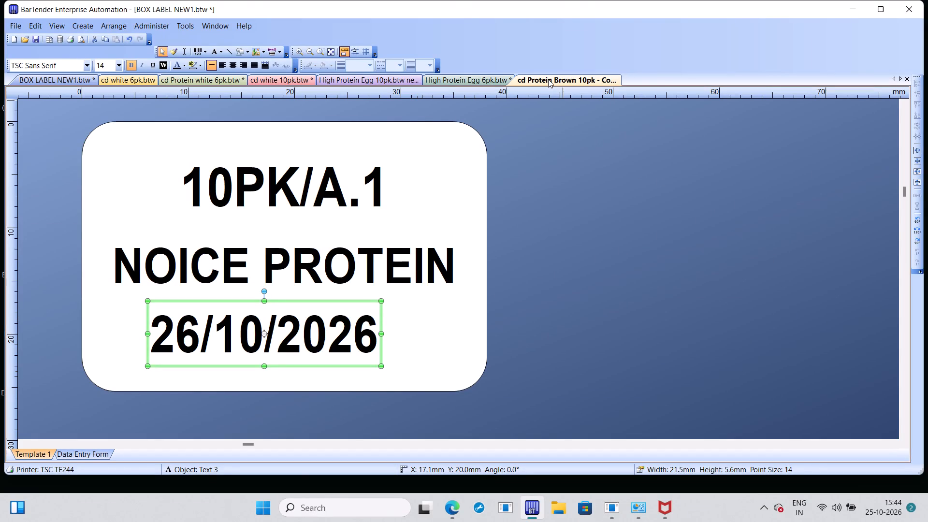
{"action": "double_click", "coordinate": [580, 242]}
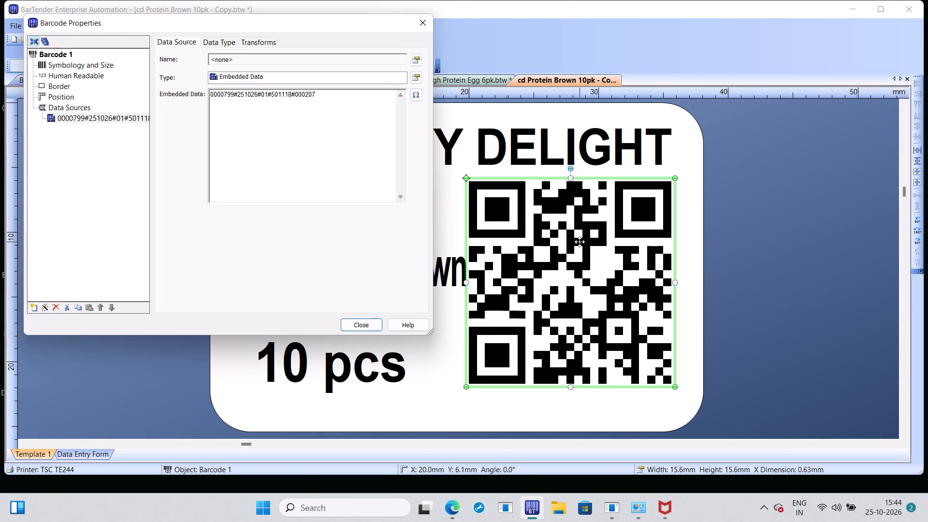
{"action": "left_click_drag", "start_coordinate": [310, 116], "coordinate": [317, 117]}
{"action": "left_click", "coordinate": [317, 117]}
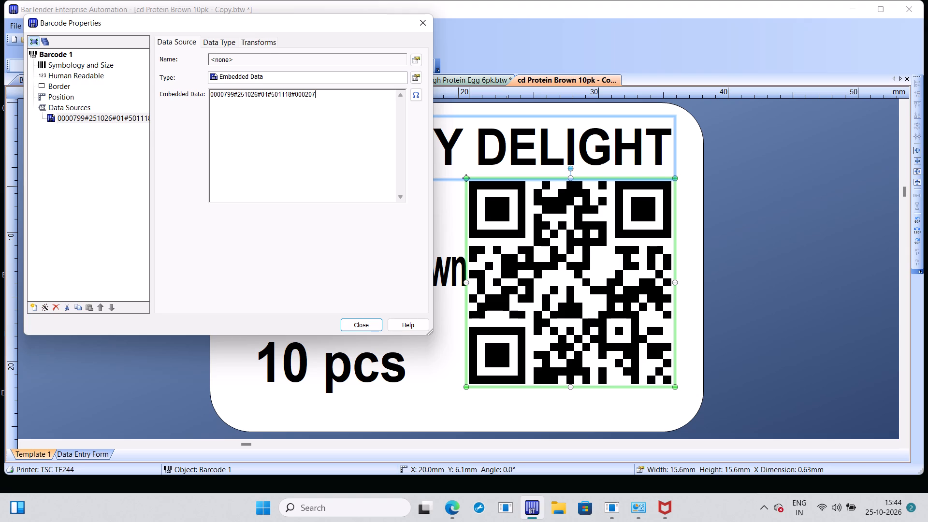
{"action": "key", "text": "BackSpace"}
{"action": "key", "text": "BackSpace"}
{"action": "key", "text": "BackSpace"}
{"action": "type", "text": "001"}
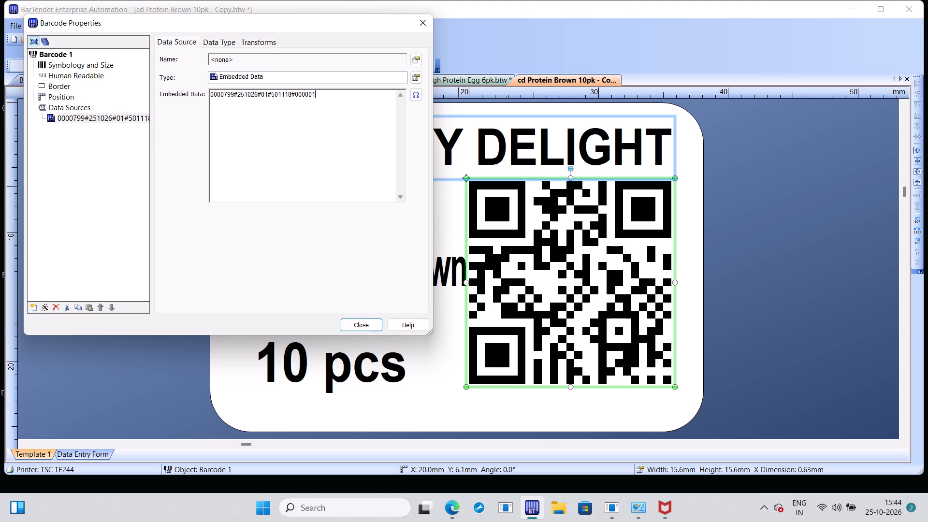
{"action": "left_click", "coordinate": [245, 111]}
{"action": "key", "text": "BackSpace"}
{"action": "key", "text": "6"}
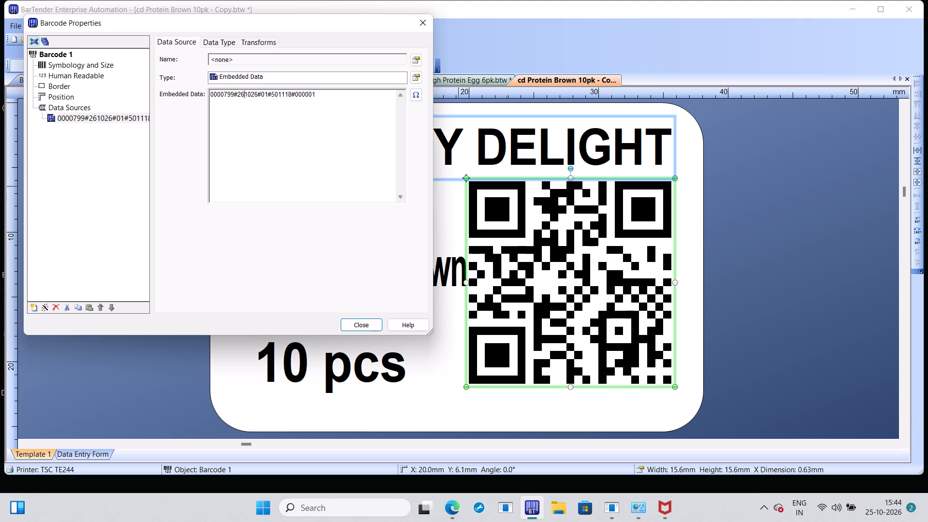
{"action": "left_click", "coordinate": [292, 116]}
{"action": "key", "text": "BackSpace"}
{"action": "key", "text": "BackSpace"}
{"action": "key", "text": "BackSpace"}
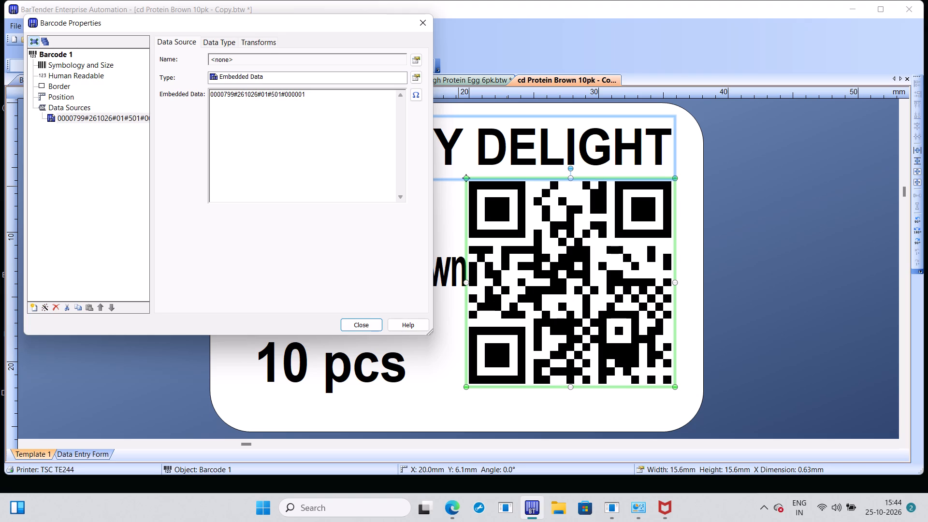
{"action": "type", "text": "544"}
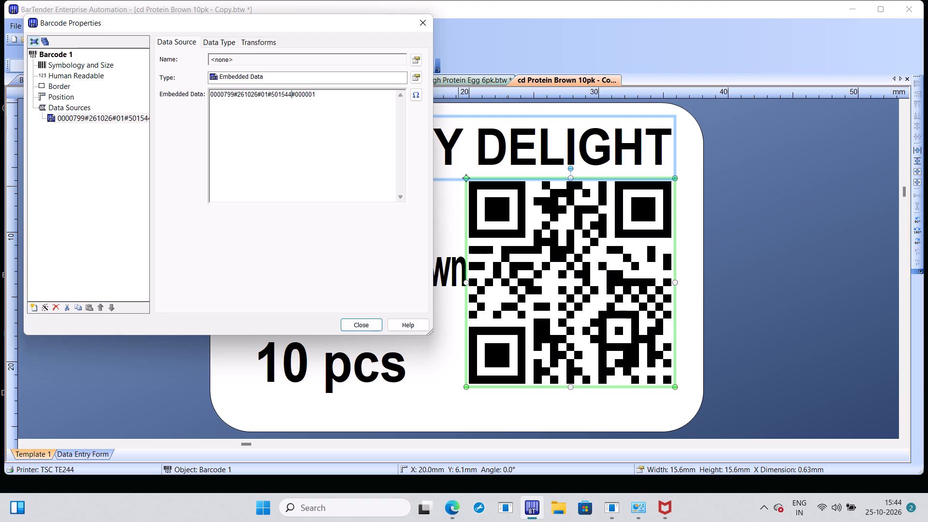
{"action": "key", "text": "Return"}
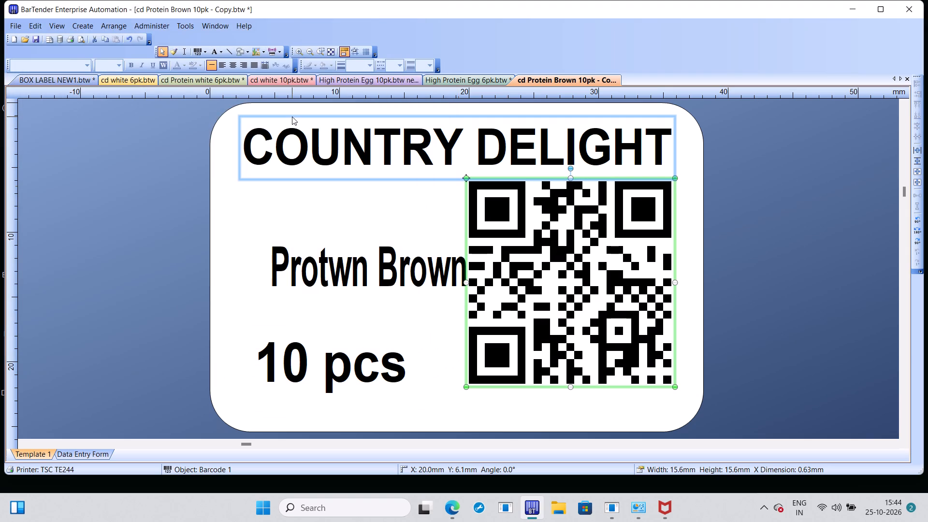
Print the cd Protein Brown 10pk label on the TSC TE244 with 296 serial numbers, one copy each.
{"action": "key", "text": "ctrl+p"}
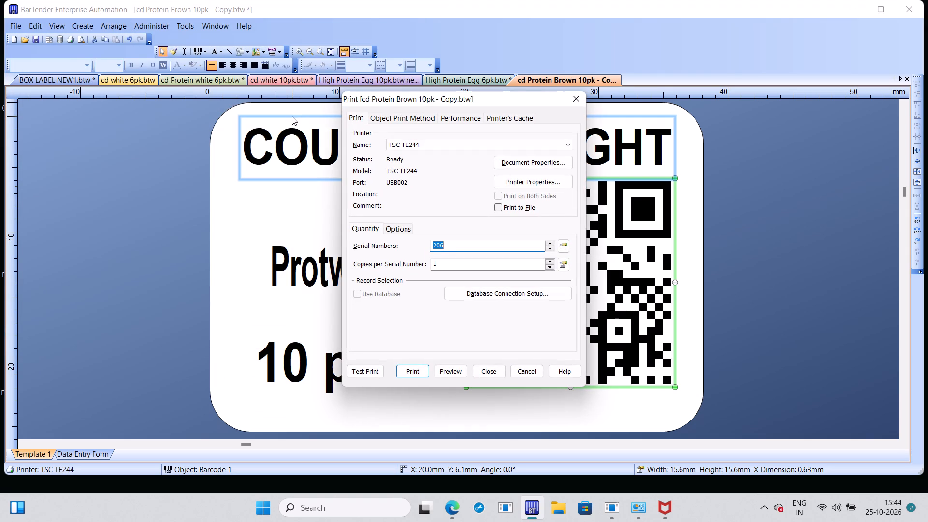
{"action": "key", "text": "2"}
{"action": "type", "text": "95"}
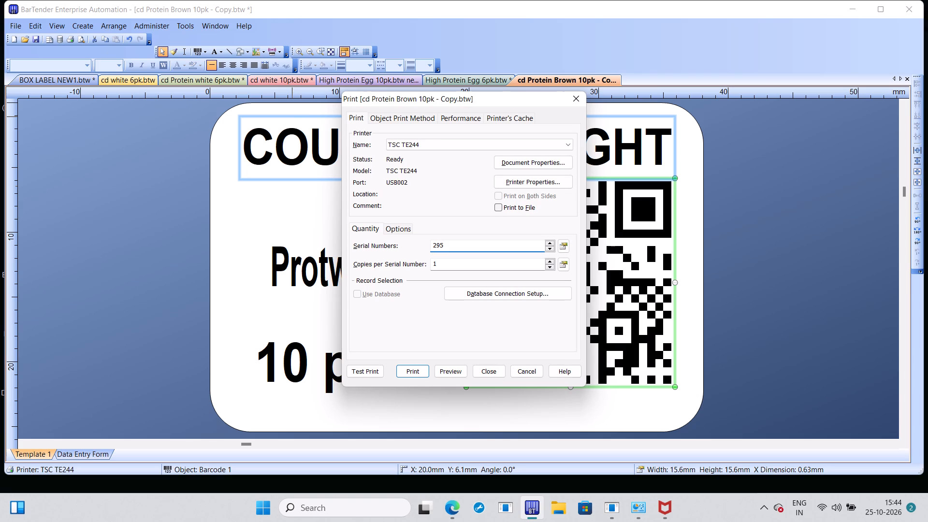
{"action": "key", "text": "BackSpace"}
{"action": "key", "text": "6"}
{"action": "key", "text": "Return"}
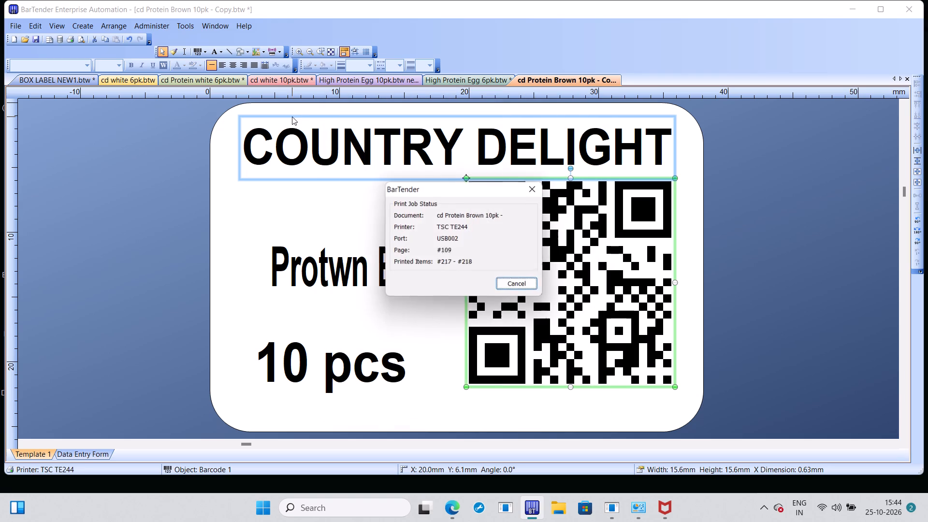
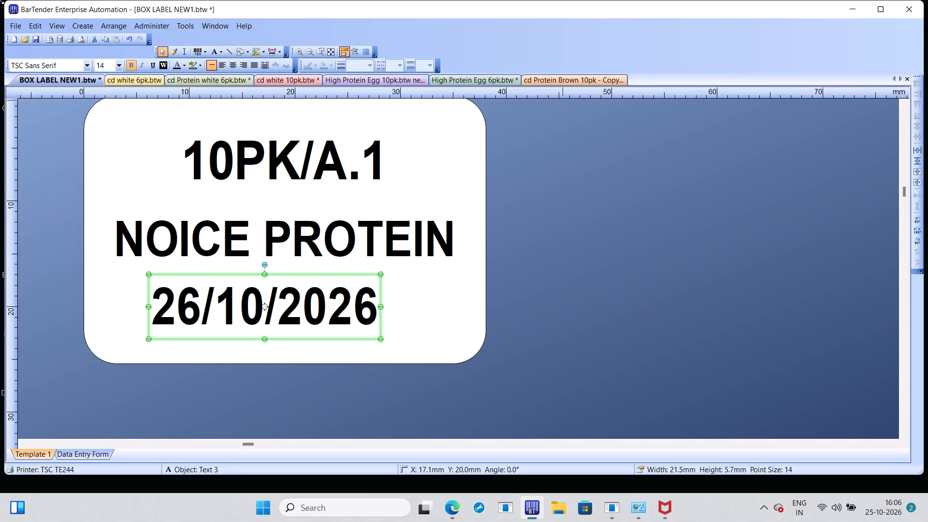
In the NOICE PROTEIN box label, change the pack-size line above the product name to 6PK/A.1.
{"action": "left_click", "coordinate": [235, 172]}
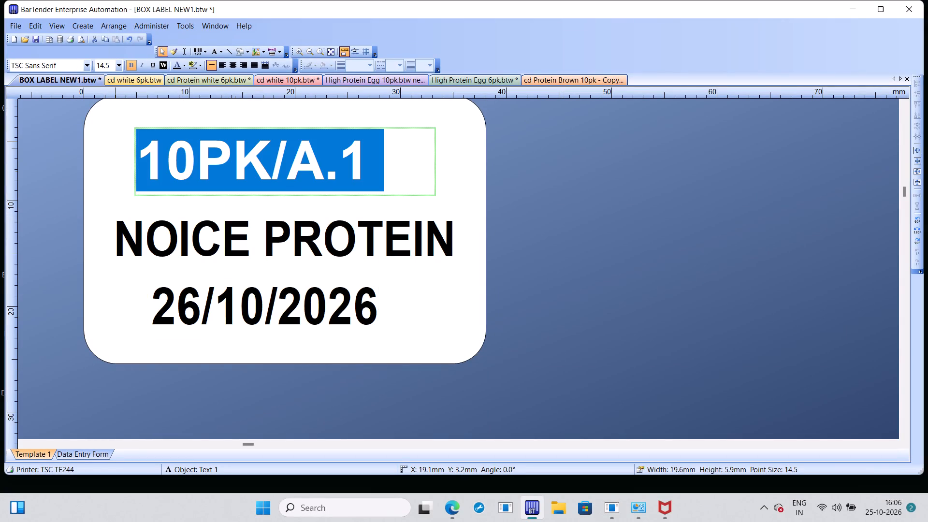
{"action": "left_click", "coordinate": [233, 172]}
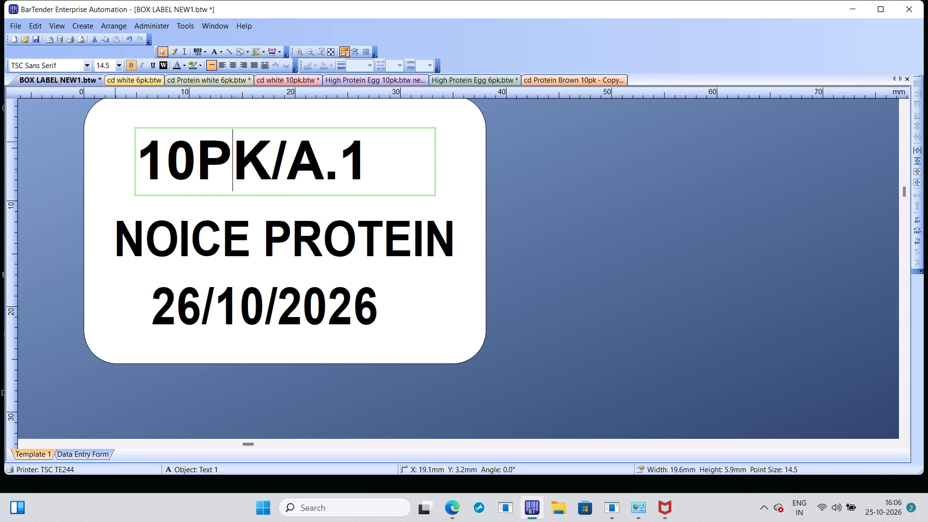
{"action": "left_click", "coordinate": [195, 167]}
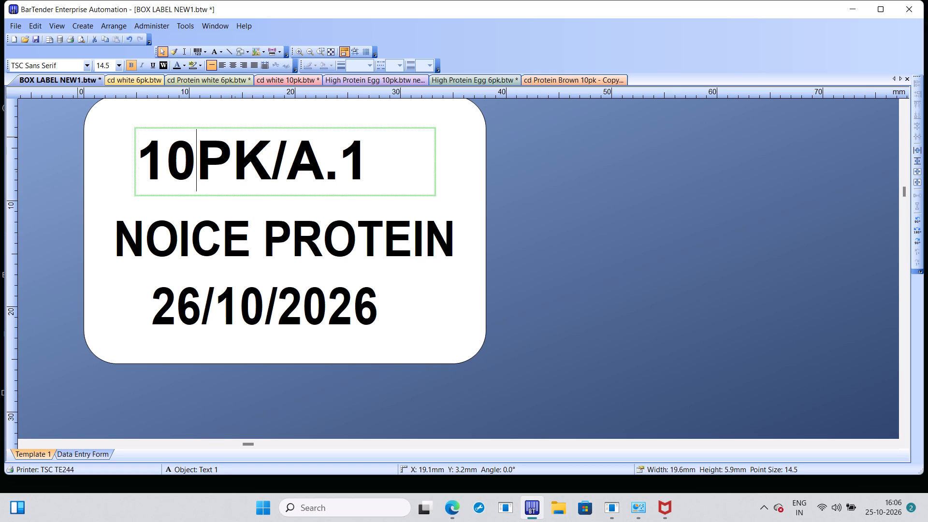
{"action": "key", "text": "BackSpace"}
{"action": "key", "text": "BackSpace"}
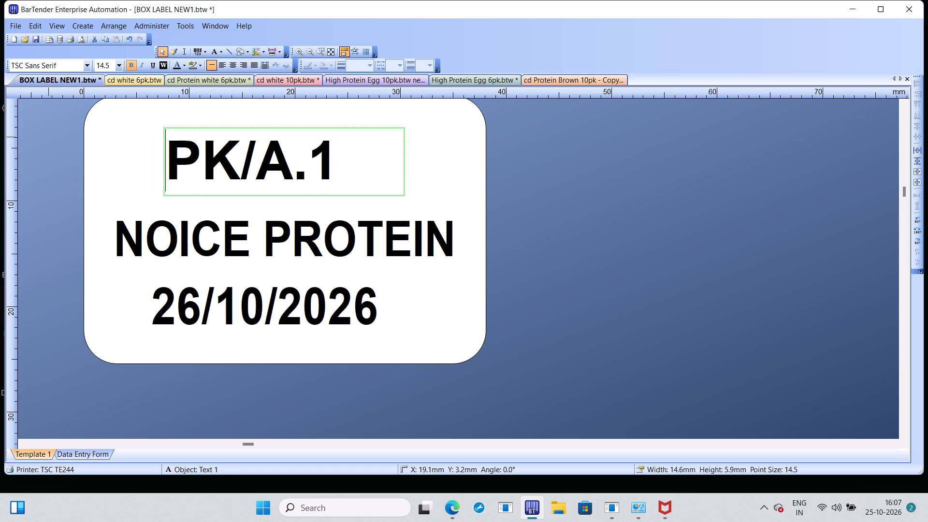
{"action": "key", "text": "6"}
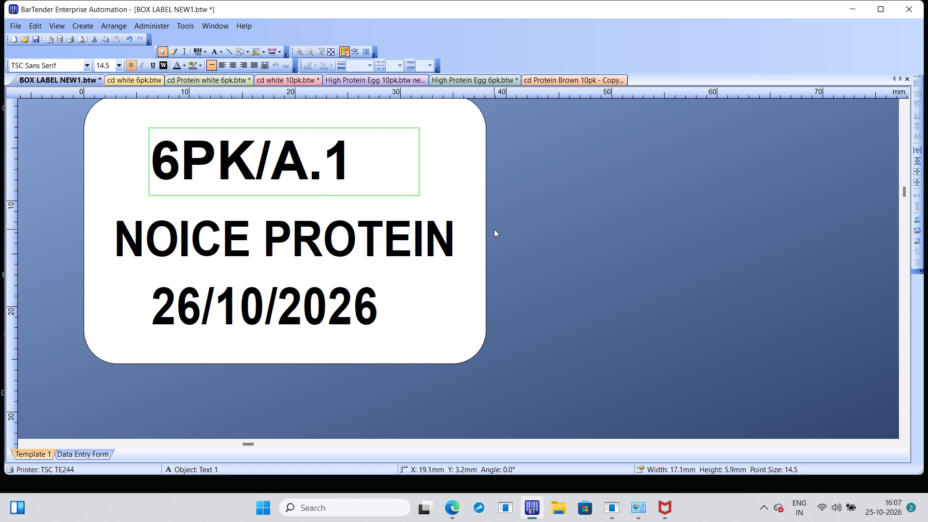
Print 30 copies of the 6PK/A.1 NOICE PROTEIN box label on the TSC TE244.
{"action": "key", "text": "ctrl+p"}
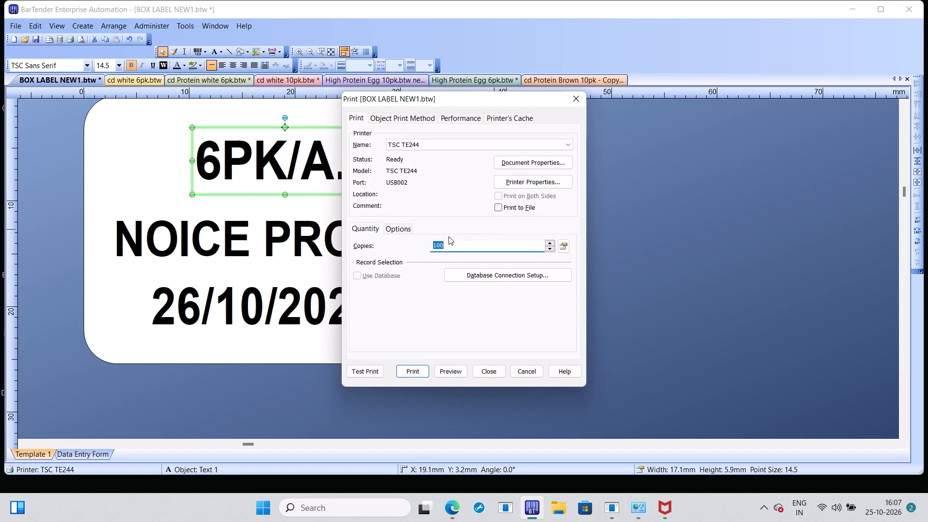
{"action": "left_click", "coordinate": [449, 242]}
{"action": "key", "text": "BackSpace"}
{"action": "key", "text": "BackSpace"}
{"action": "key", "text": "BackSpace"}
{"action": "key", "text": "3"}
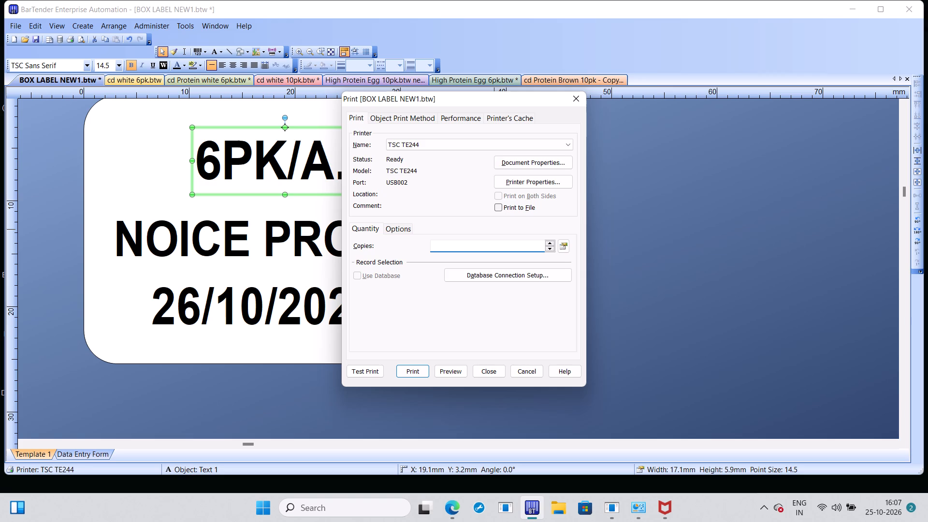
{"action": "key", "text": "0"}
{"action": "left_click", "coordinate": [412, 373]}
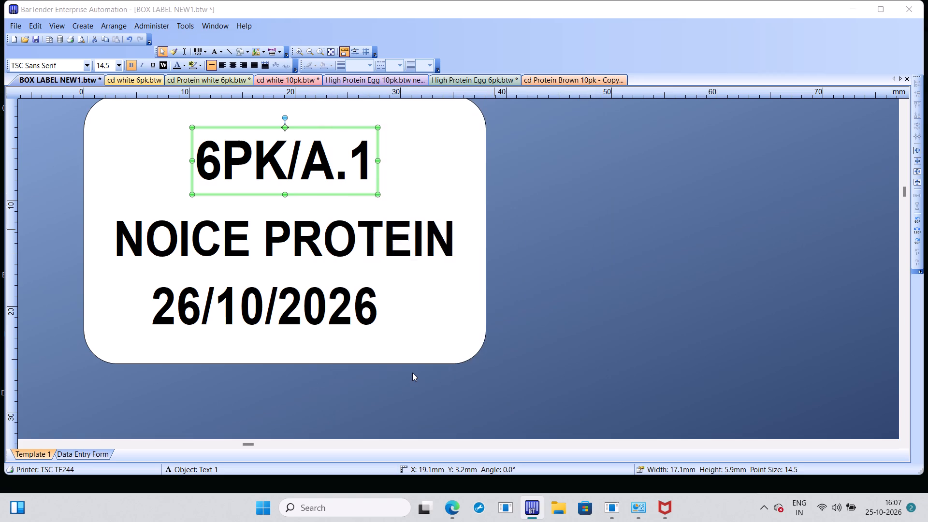
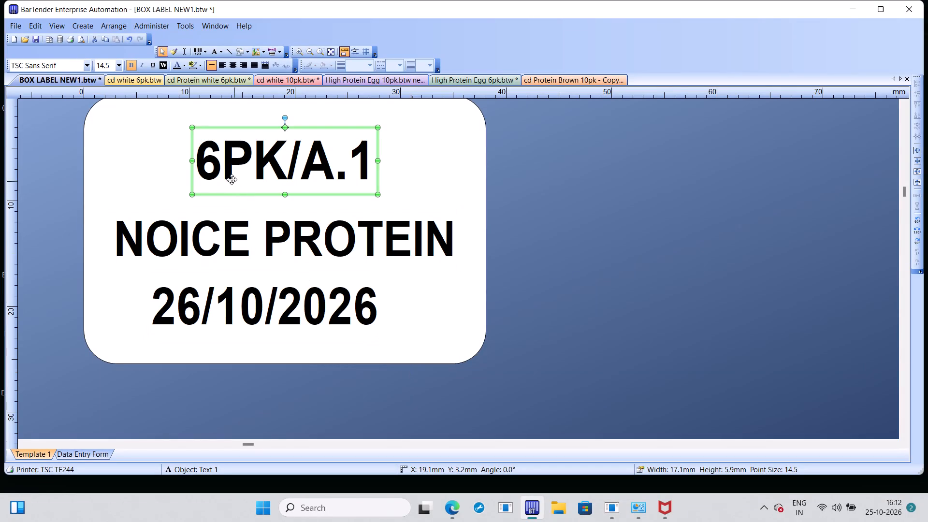
In the box label, change the pack-size line above the product name to 10PK/A.1.
{"action": "left_click", "coordinate": [219, 170]}
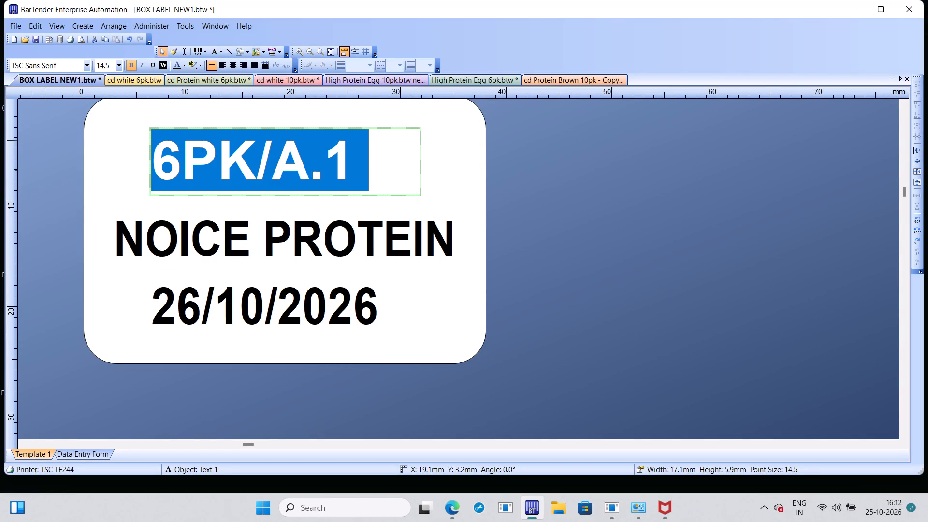
{"action": "left_click", "coordinate": [180, 169]}
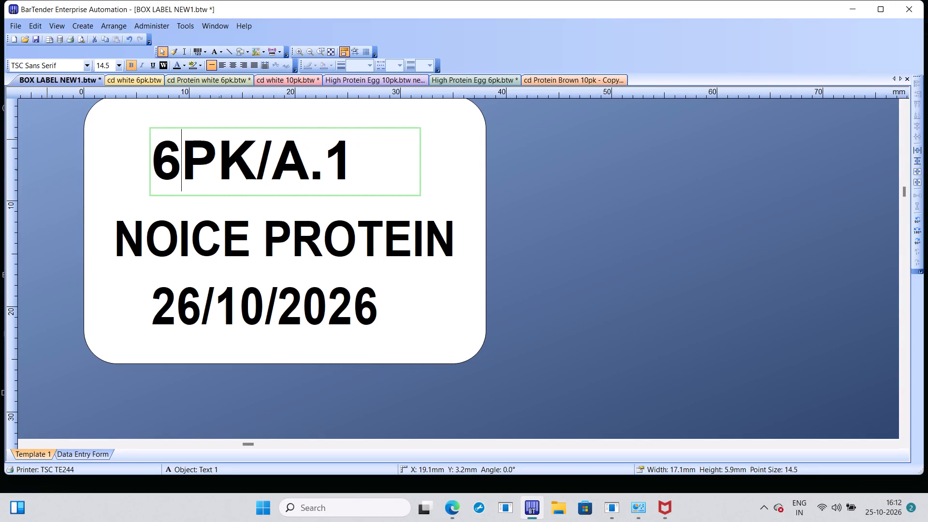
{"action": "key", "text": "BackSpace"}
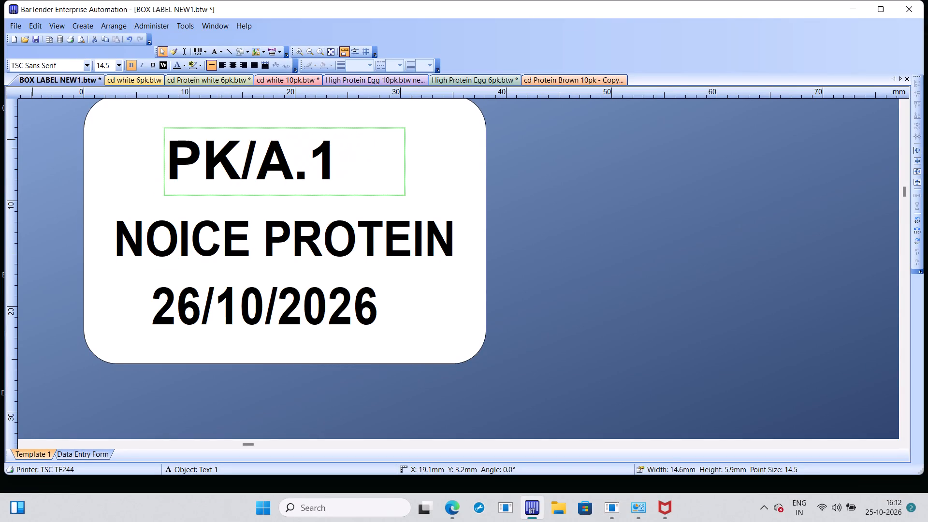
{"action": "type", "text": "10"}
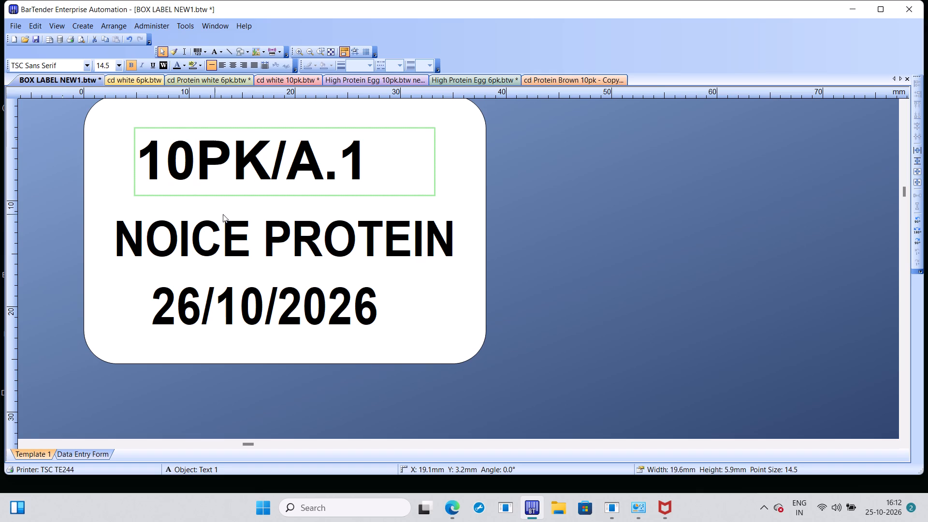
Replace the product name on the middle line of the box label with CD BROWN.
{"action": "left_click", "coordinate": [246, 236]}
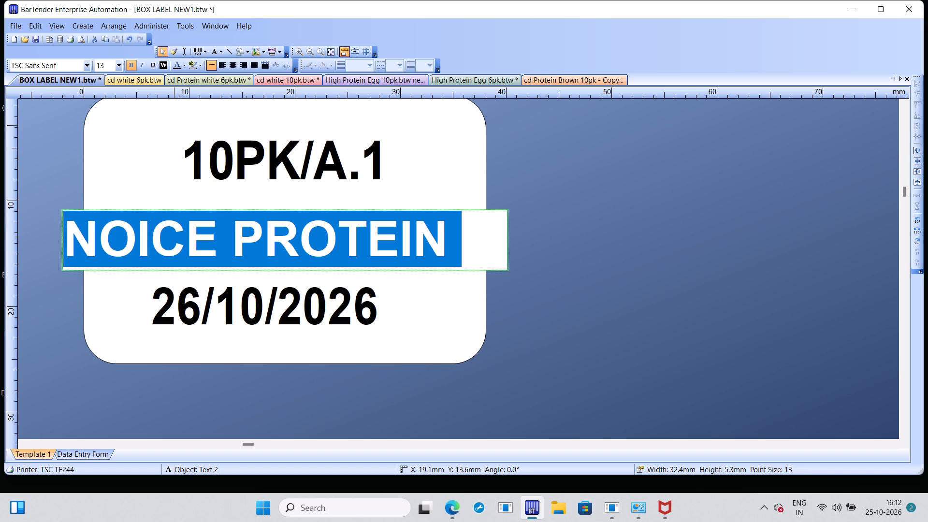
{"action": "left_click", "coordinate": [218, 237]}
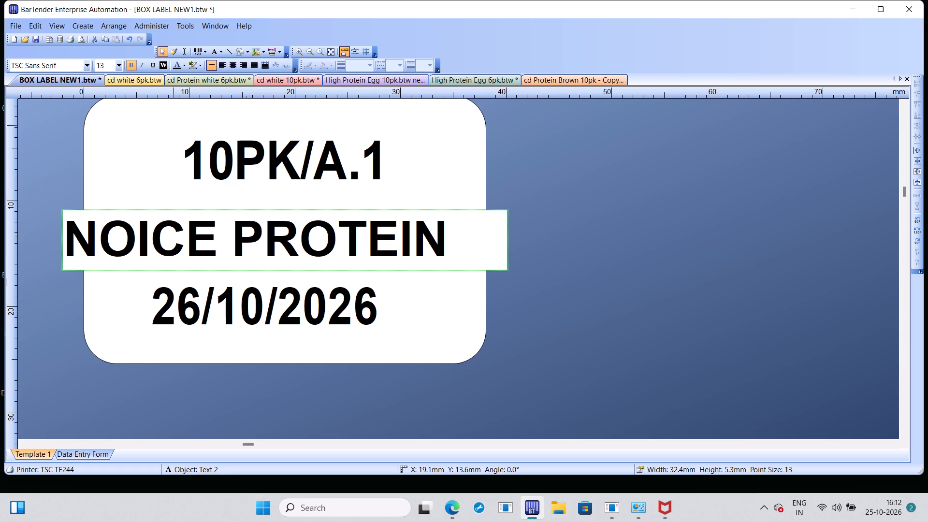
{"action": "key", "text": "BackSpace"}
{"action": "key", "text": "BackSpace"}
{"action": "key", "text": "BackSpace"}
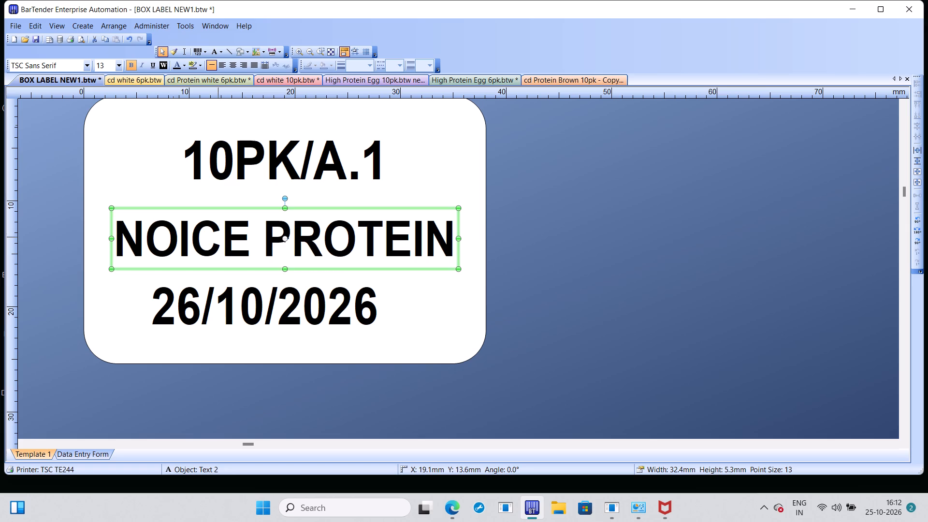
{"action": "left_click", "coordinate": [250, 233]}
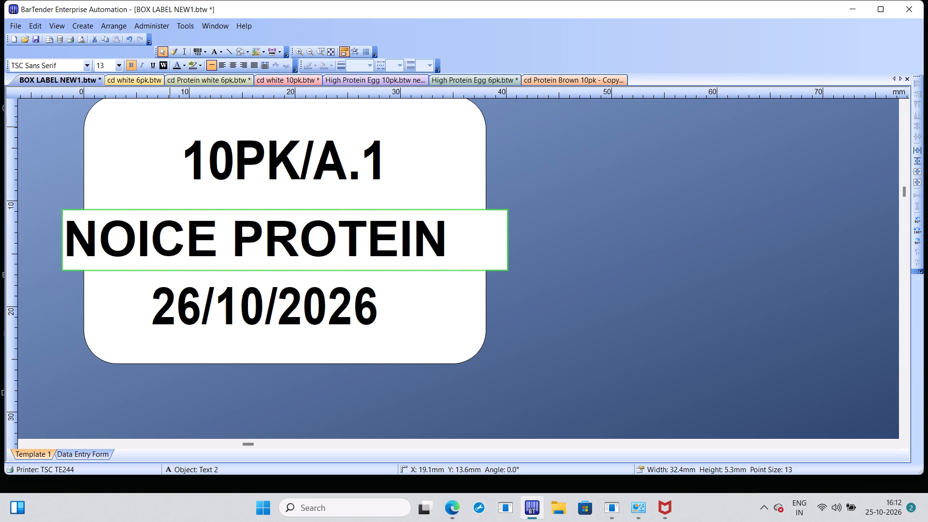
{"action": "left_click", "coordinate": [215, 238]}
{"action": "key", "text": "BackSpace"}
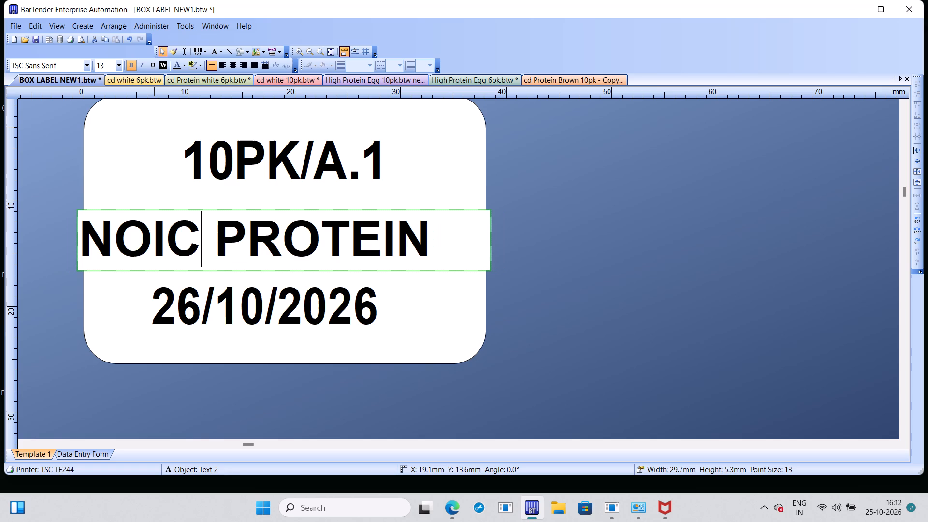
{"action": "key", "text": "BackSpace"}
{"action": "key", "text": "BackSpace"}
{"action": "key", "text": "BackSpace"}
{"action": "key", "text": "BackSpace"}
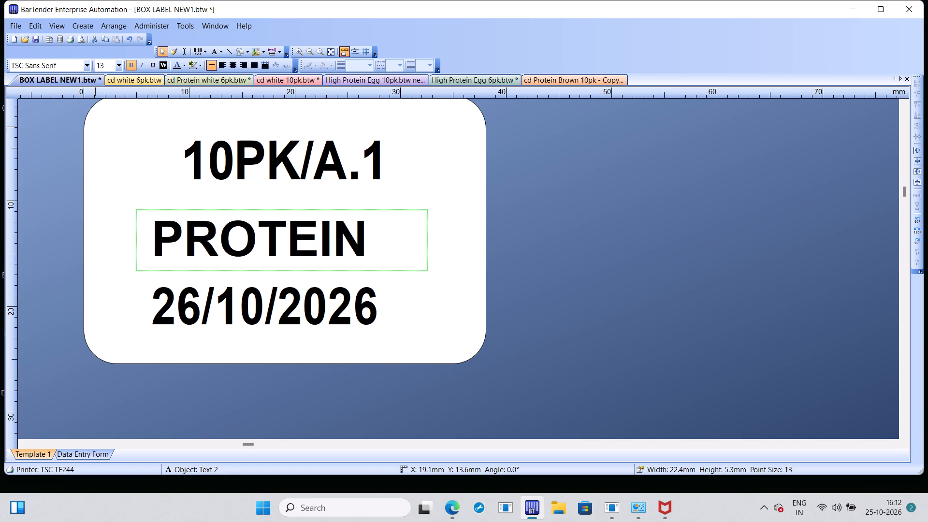
{"action": "type", "text": "CD"}
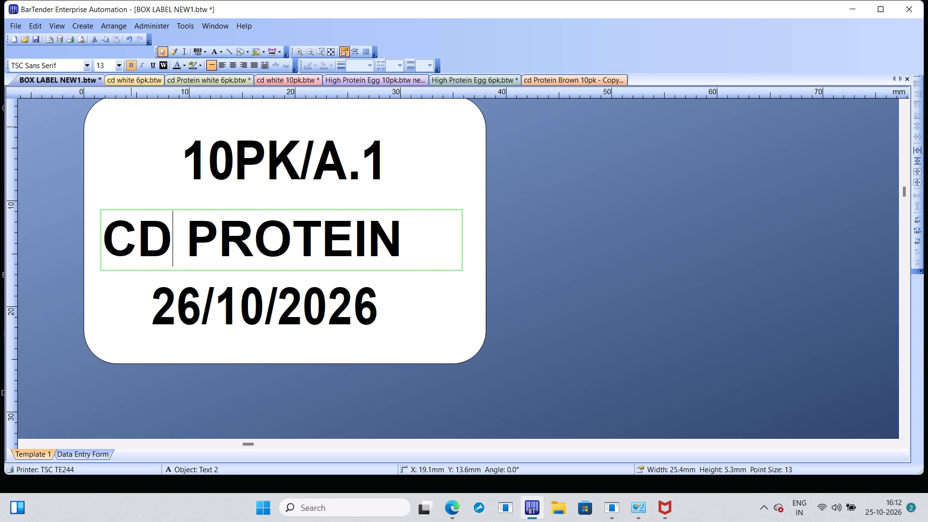
{"action": "left_click", "coordinate": [401, 232]}
{"action": "key", "text": "BackSpace"}
{"action": "key", "text": "BackSpace"}
{"action": "key", "text": "BackSpace"}
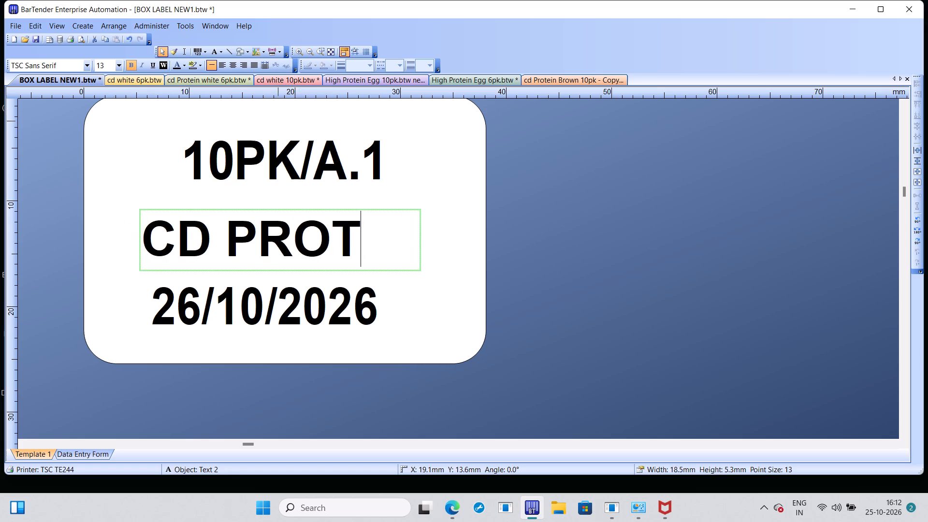
{"action": "key", "text": "BackSpace"}
{"action": "key", "text": "BackSpace"}
{"action": "key", "text": "BackSpace"}
{"action": "key", "text": "BackSpace"}
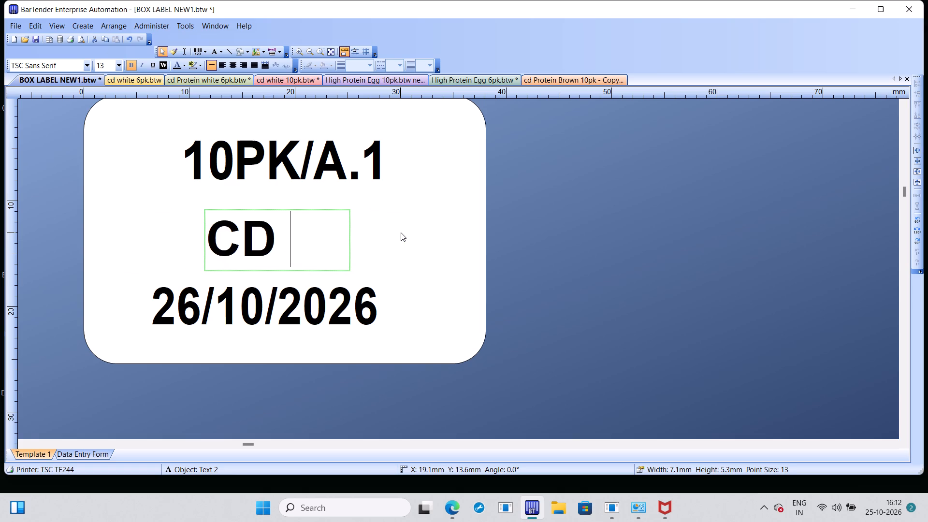
{"action": "type", "text": "BR"}
{"action": "key", "text": "o"}
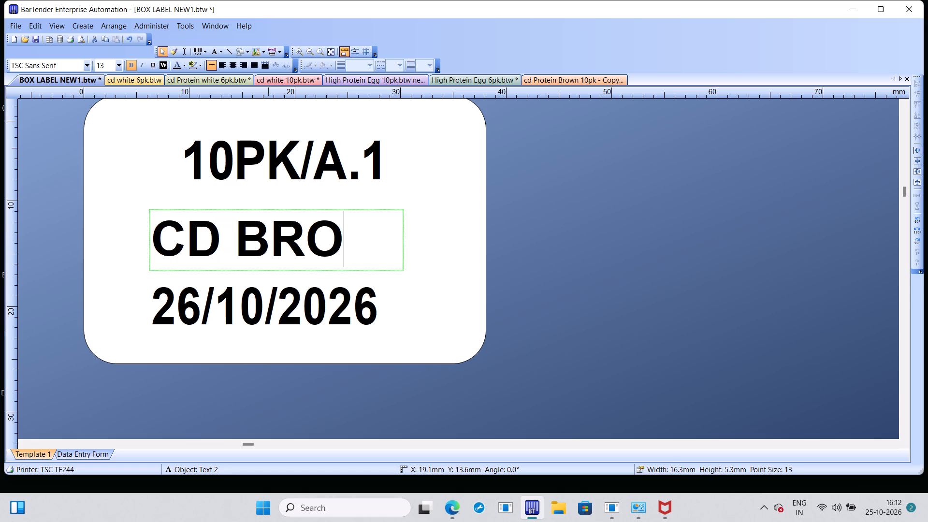
{"action": "type", "text": "WN"}
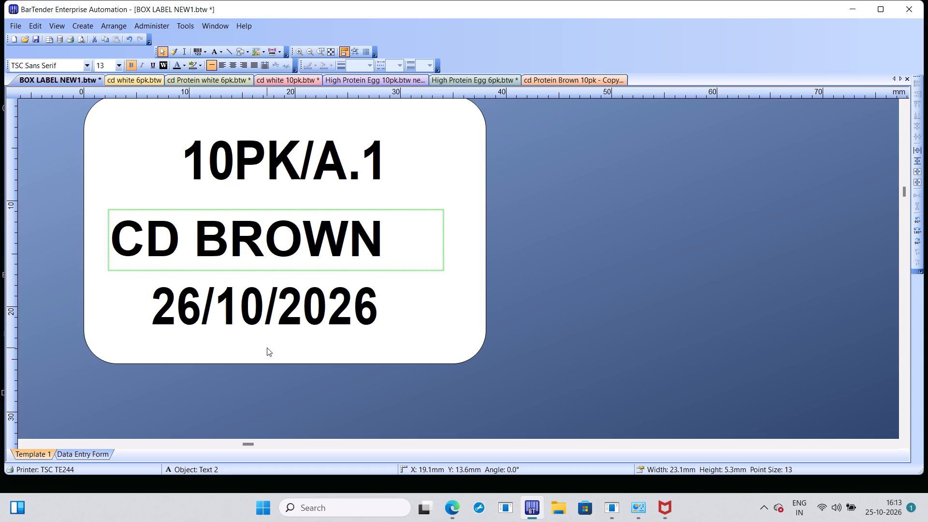
Print 8 copies of the 10PK/A.1 CD BROWN box label on the TSC TE244.
{"action": "key", "text": "ctrl+p"}
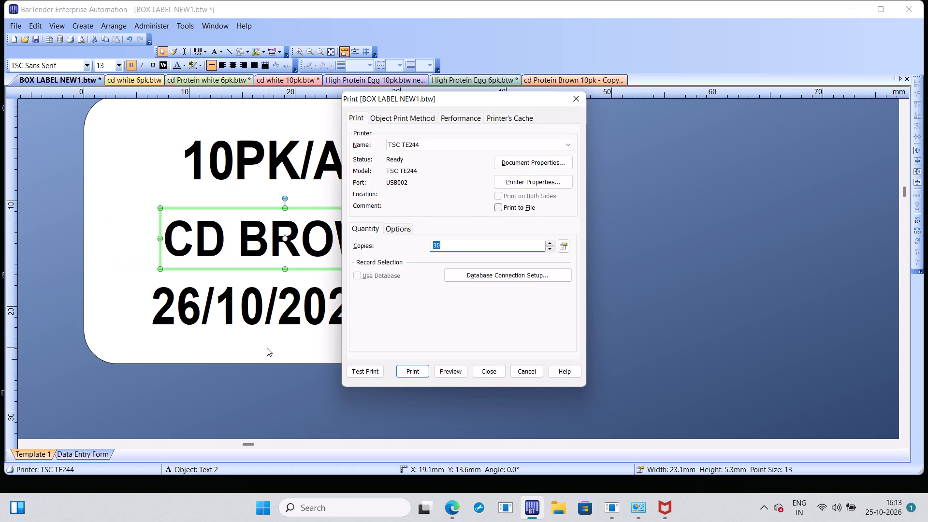
{"action": "left_click", "coordinate": [452, 245]}
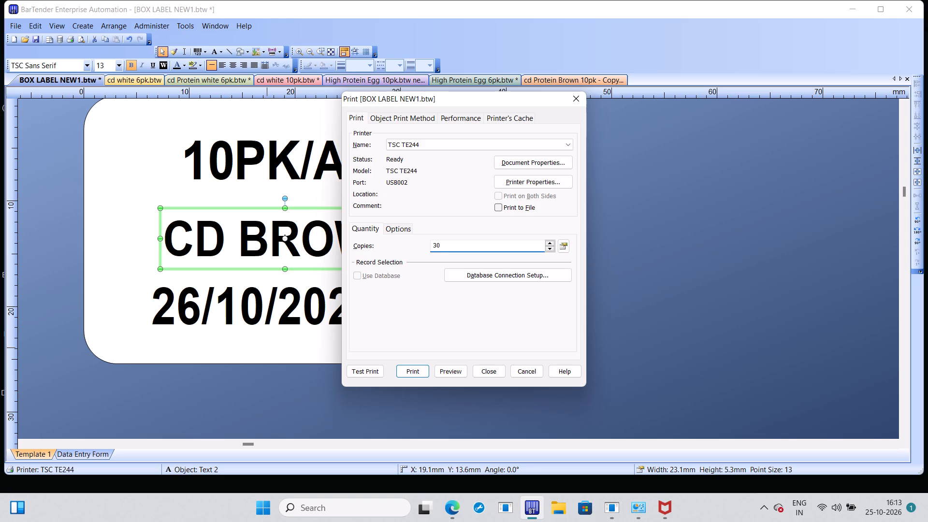
{"action": "key", "text": "BackSpace"}
{"action": "key", "text": "BackSpace"}
{"action": "key", "text": "8"}
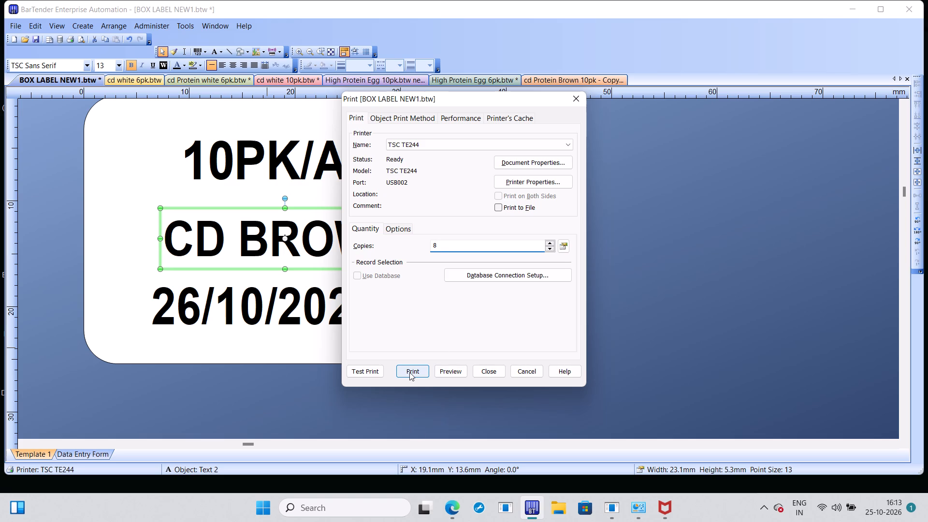
{"action": "left_click", "coordinate": [409, 372]}
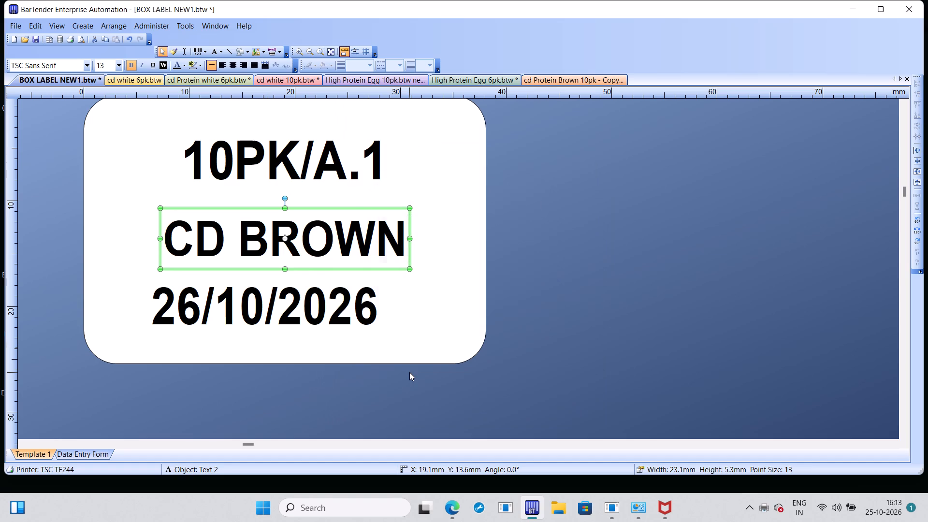
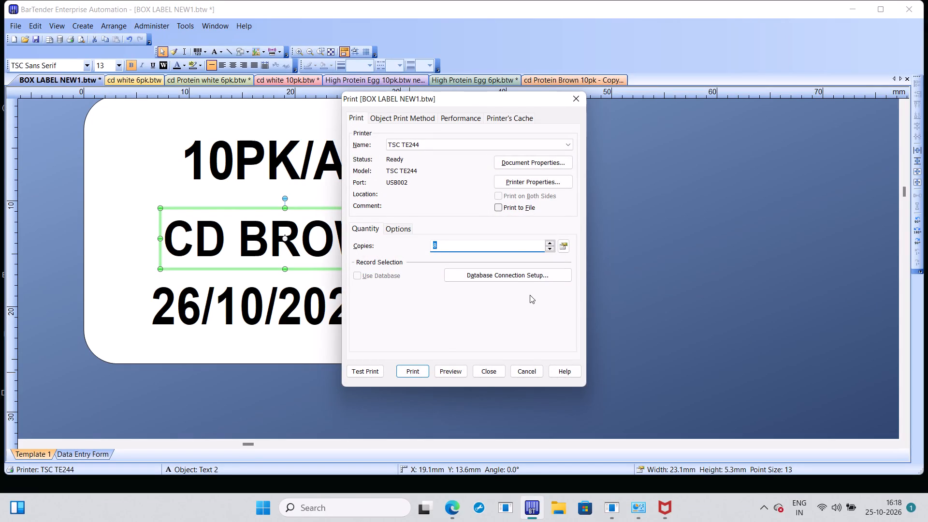
Print 10 copies of the 10PK/A.1 CD BROWN box label on the TSC TE244.
{"action": "left_click", "coordinate": [472, 243]}
{"action": "key", "text": "BackSpace"}
{"action": "type", "text": "10"}
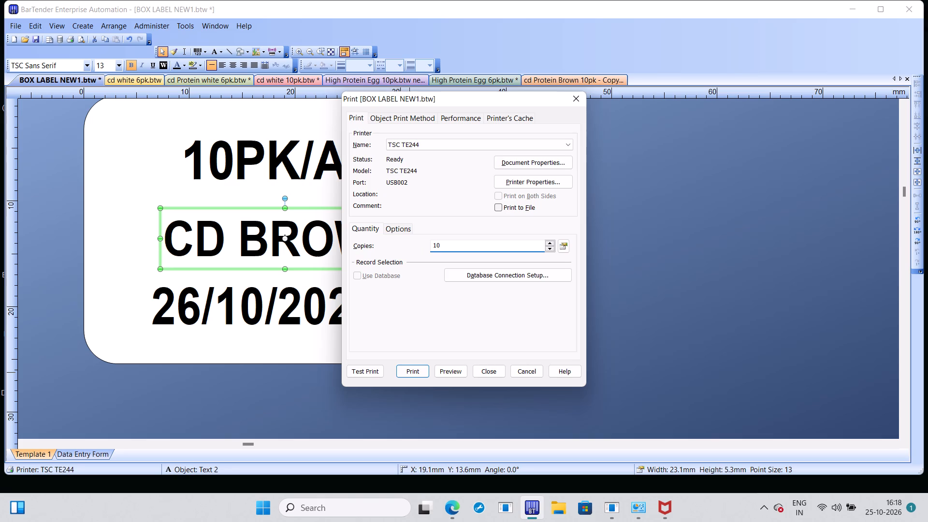
{"action": "left_click", "coordinate": [408, 370]}
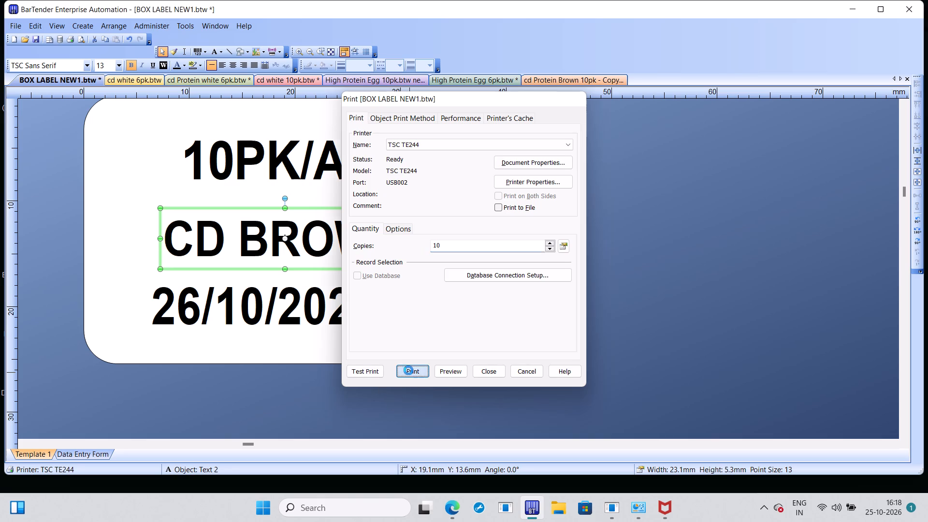
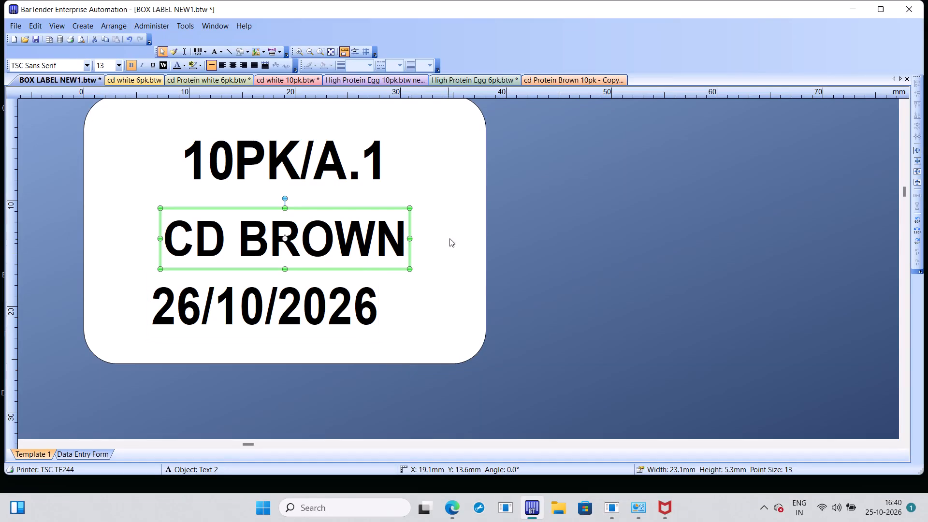
Replace the product name CD BROWN on the box label with NOICE PROTEIN.
{"action": "left_click", "coordinate": [399, 241]}
{"action": "key", "text": "BackSpace"}
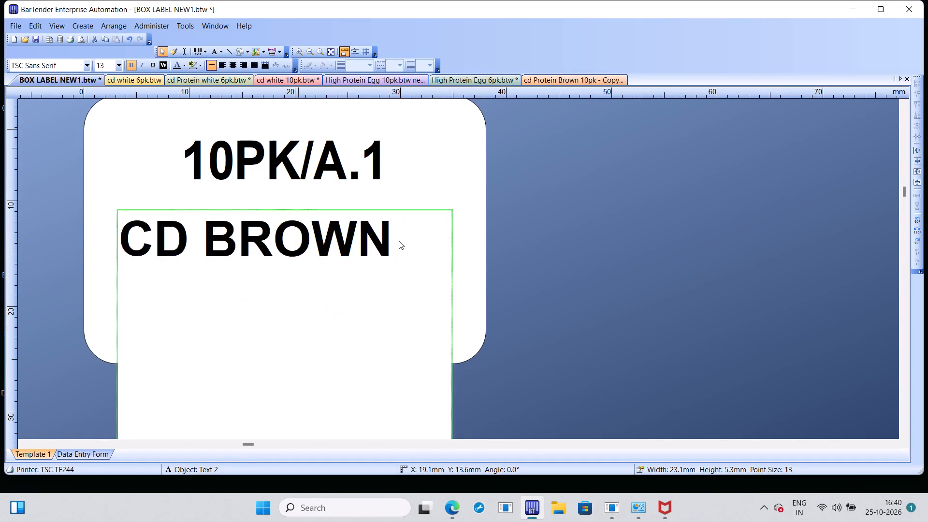
{"action": "key", "text": "BackSpace"}
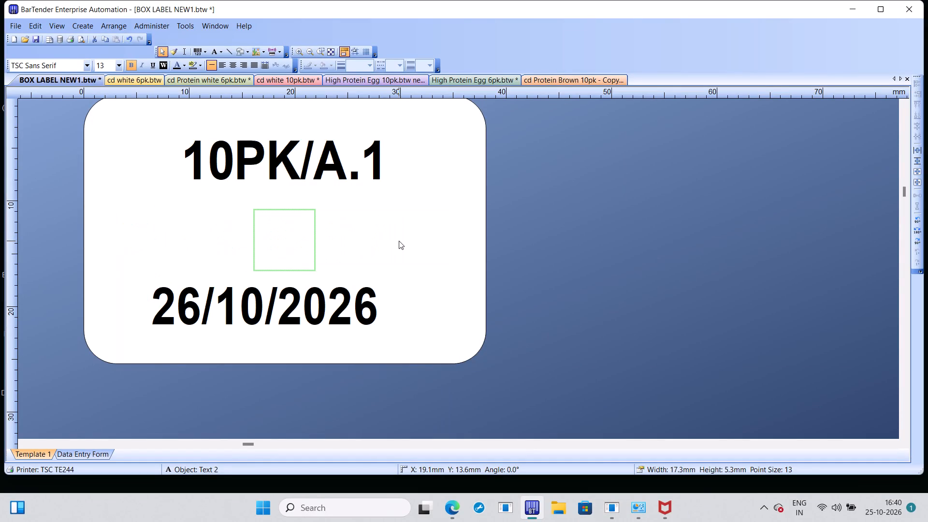
{"action": "type", "text": "NOICE PROTEIN"}
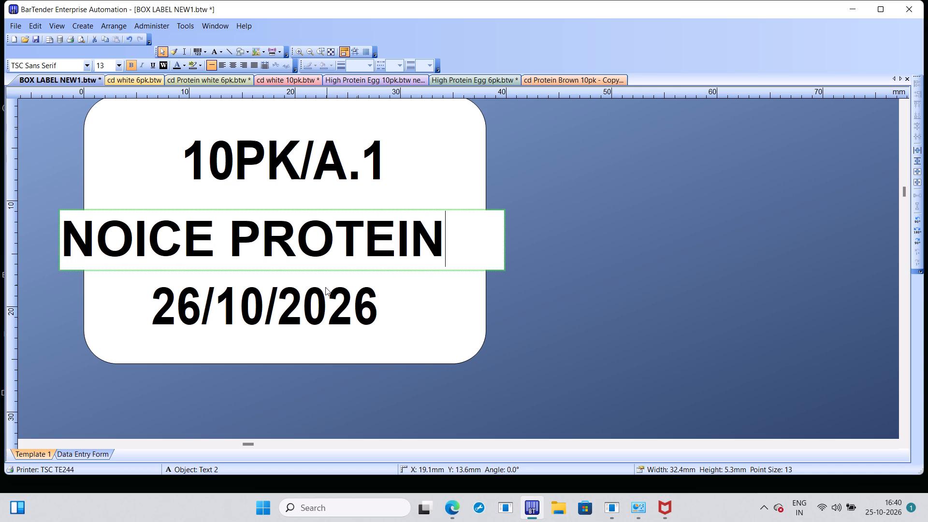
Change the pack size in the box label's top line so it reads 06PK/A.1.
{"action": "left_click", "coordinate": [234, 158]}
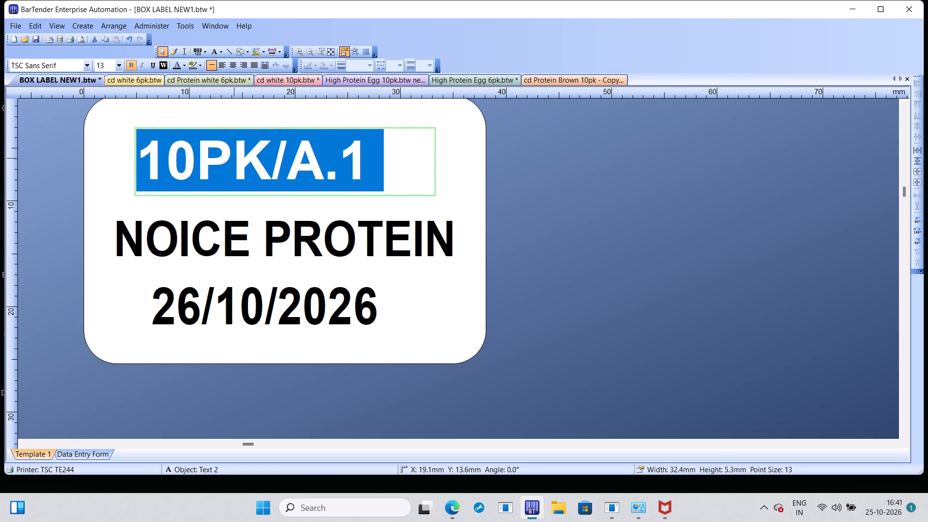
{"action": "left_click", "coordinate": [234, 158]}
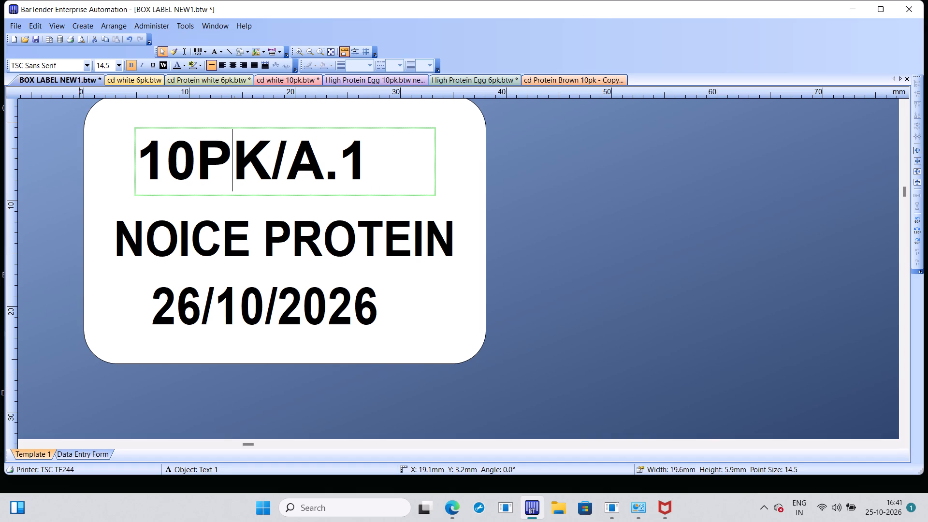
{"action": "left_click", "coordinate": [197, 152]}
{"action": "key", "text": "BackSpace"}
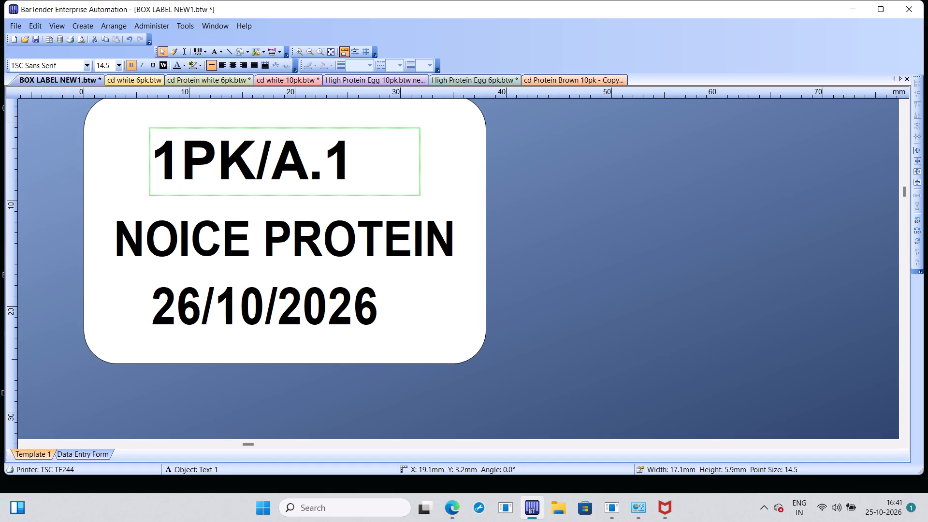
{"action": "key", "text": "BackSpace"}
{"action": "type", "text": "06"}
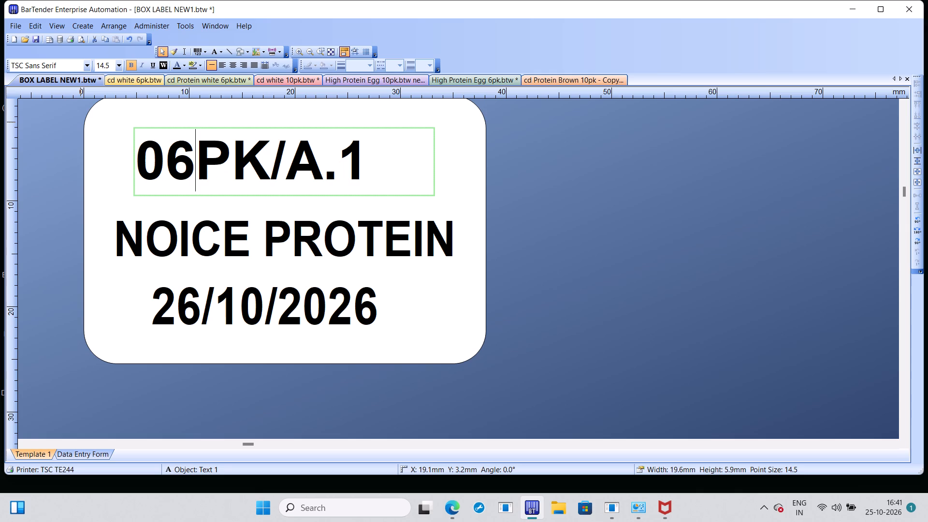
Print 50 copies of the 06PK/A.1 NOICE PROTEIN box label on the TSC TE244.
{"action": "key", "text": "ctrl+p"}
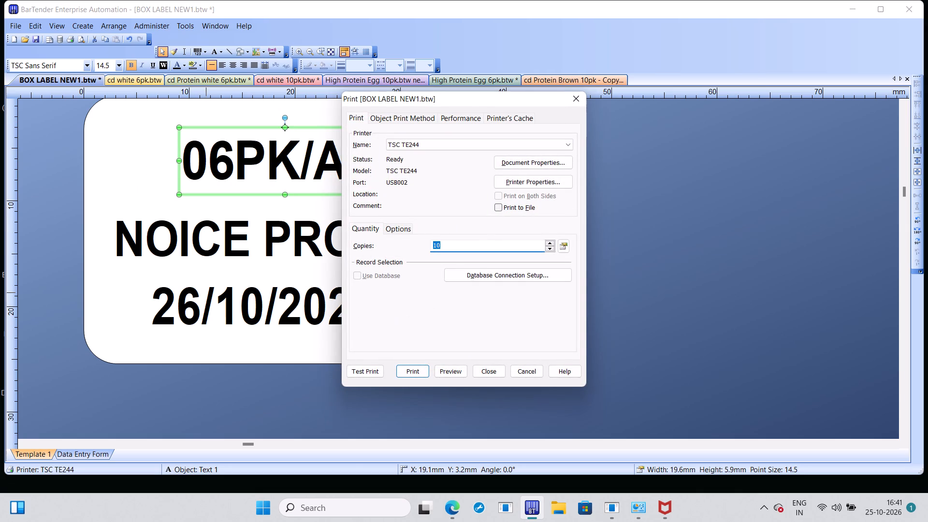
{"action": "left_click", "coordinate": [441, 243]}
{"action": "key", "text": "BackSpace"}
{"action": "key", "text": "BackSpace"}
{"action": "type", "text": "50"}
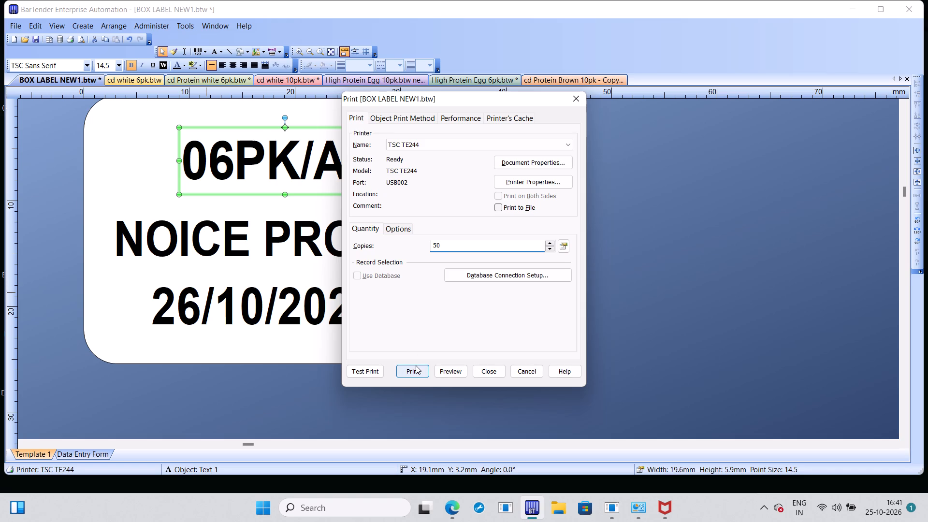
{"action": "left_click", "coordinate": [416, 365]}
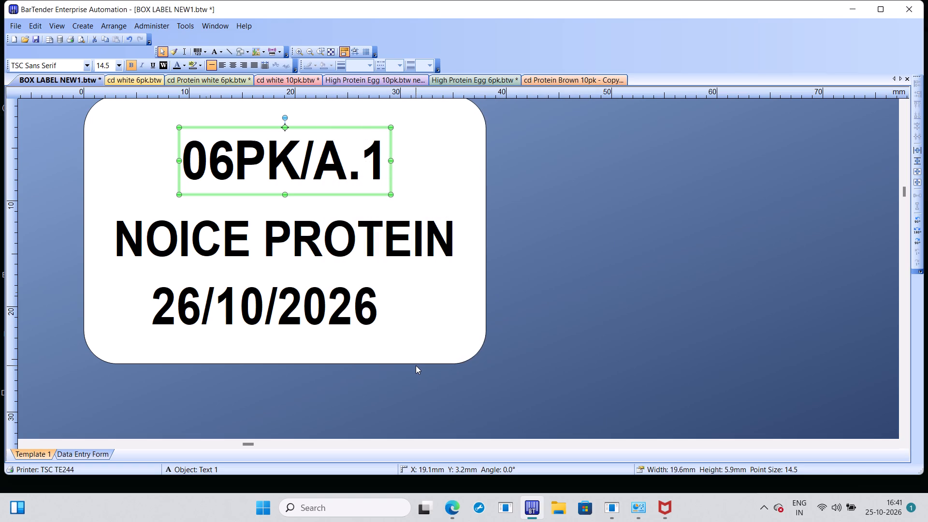
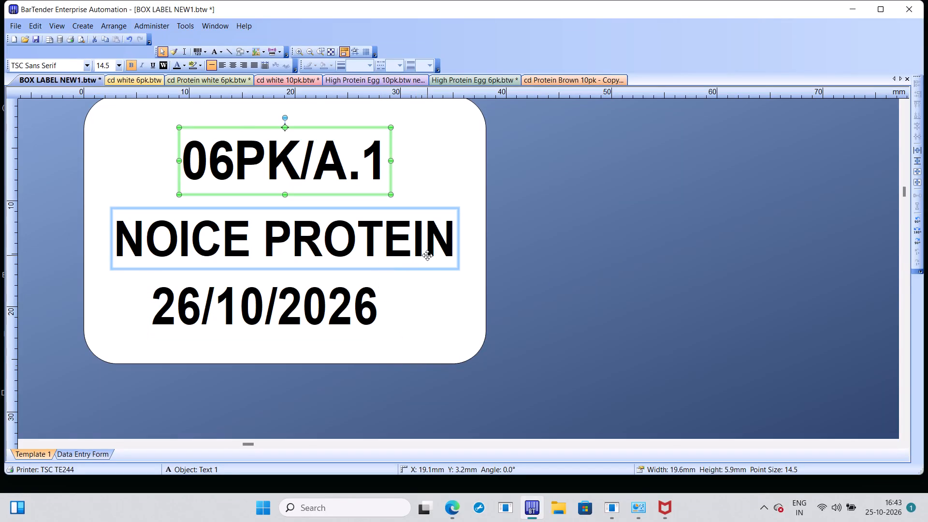
Replace the product name NOICE PROTEIN on the box label with ORANGE YOLK.
{"action": "left_click", "coordinate": [429, 255]}
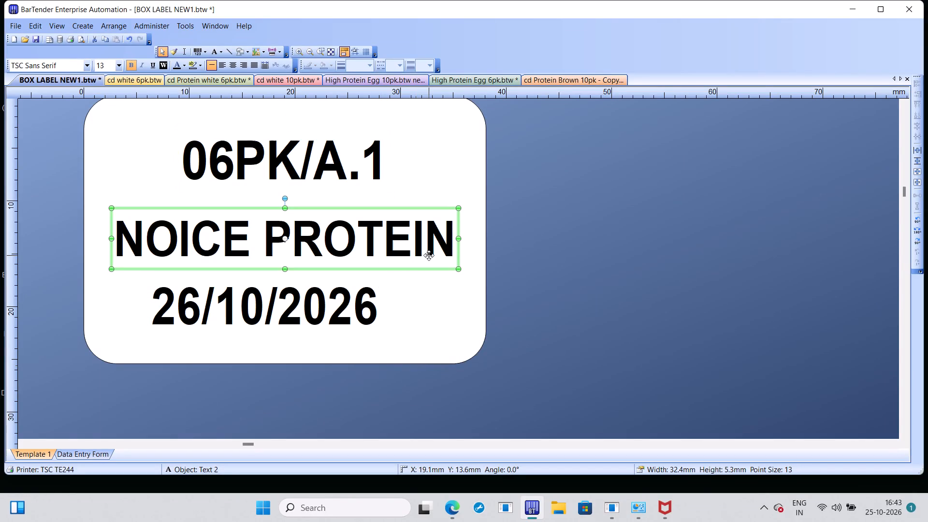
{"action": "left_click", "coordinate": [429, 255]}
{"action": "left_click", "coordinate": [453, 234]}
{"action": "left_click", "coordinate": [419, 237]}
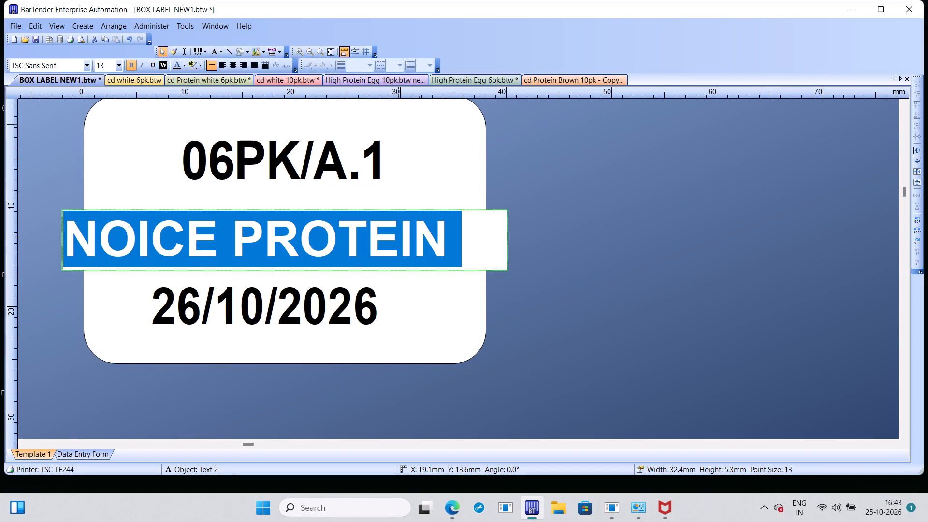
{"action": "left_click", "coordinate": [443, 236]}
{"action": "key", "text": "BackSpace"}
{"action": "key", "text": "BackSpace"}
{"action": "key", "text": "BackSpace"}
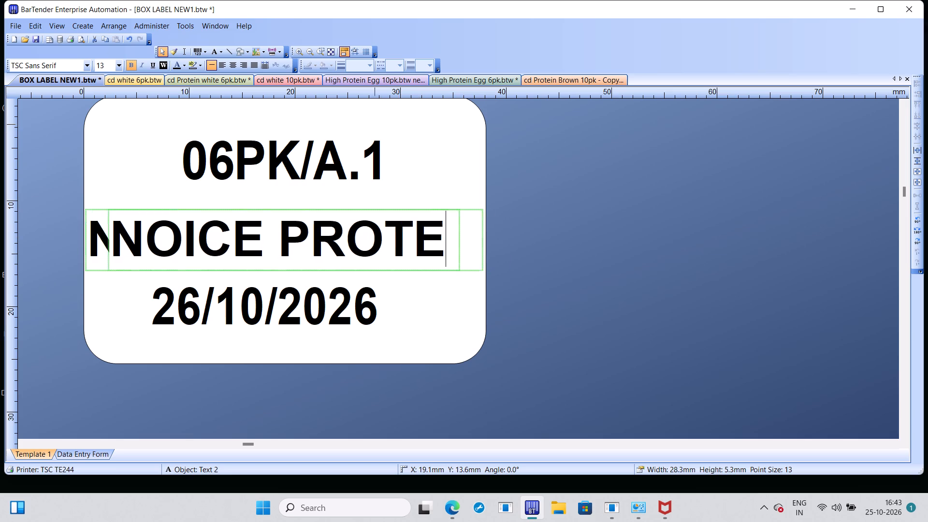
{"action": "key", "text": "BackSpace"}
{"action": "key", "text": "BackSpace"}
{"action": "key", "text": "BackSpace"}
{"action": "key", "text": "BackSpace"}
{"action": "key", "text": "BackSpace"}
{"action": "key", "text": "BackSpace"}
{"action": "key", "text": "BackSpace"}
{"action": "key", "text": "BackSpace"}
{"action": "key", "text": "BackSpace"}
{"action": "key", "text": "BackSpace"}
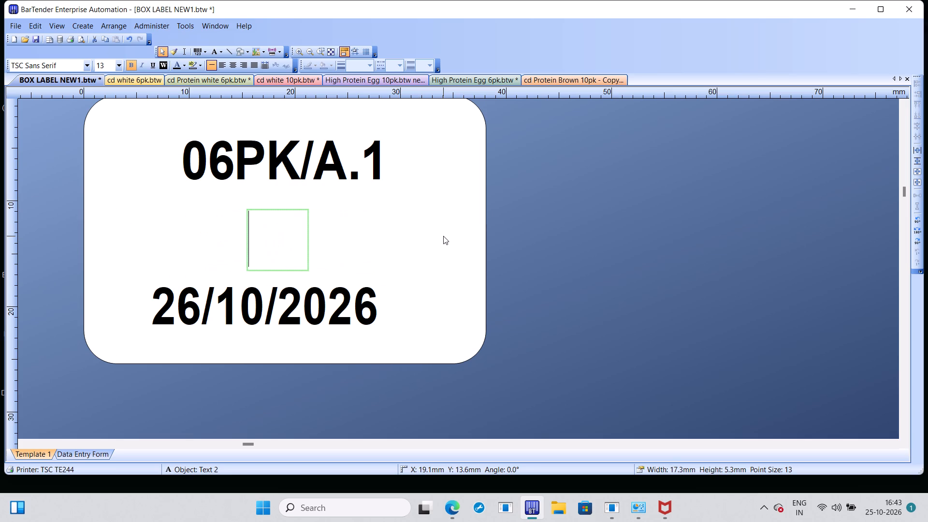
{"action": "type", "text": "ORANGE YOLK"}
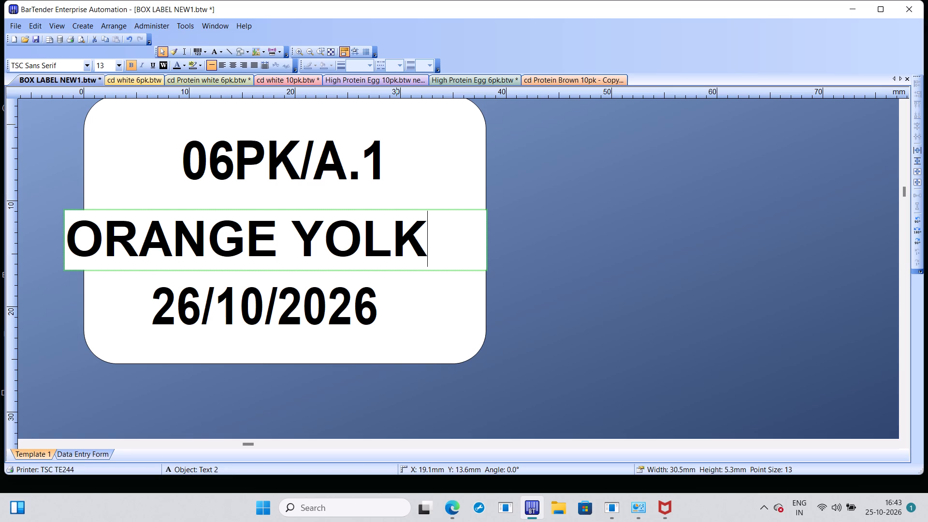
Change the pack size in the box label's top line so it reads 10PK/A.1.
{"action": "left_click", "coordinate": [233, 159]}
{"action": "left_click", "coordinate": [233, 159]}
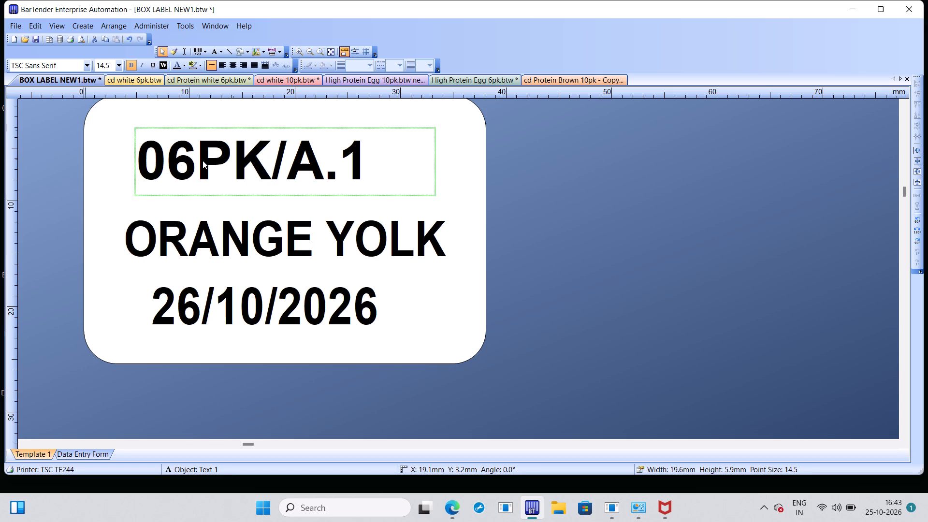
{"action": "left_click", "coordinate": [197, 168]}
{"action": "key", "text": "BackSpace"}
{"action": "key", "text": "BackSpace"}
{"action": "type", "text": "10"}
Print 10 copies of the 10PK/A.1 ORANGE YOLK box label on the TSC TE244.
{"action": "key", "text": "ctrl+p"}
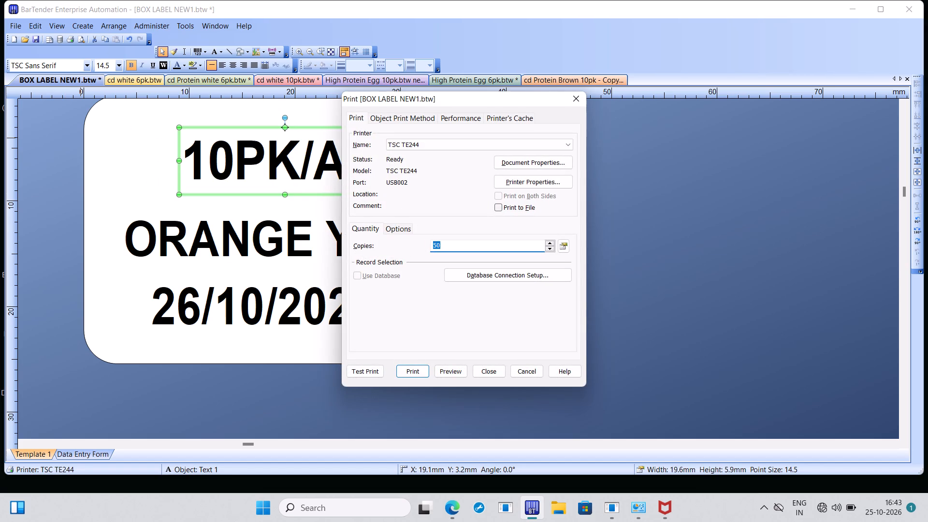
{"action": "left_click", "coordinate": [442, 243]}
{"action": "key", "text": "BackSpace"}
{"action": "key", "text": "BackSpace"}
{"action": "type", "text": "10"}
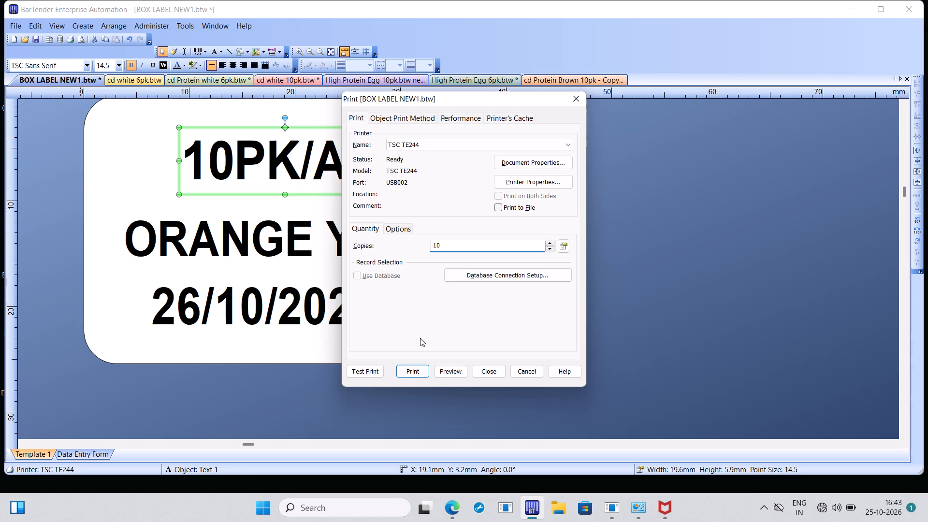
{"action": "left_click", "coordinate": [419, 375]}
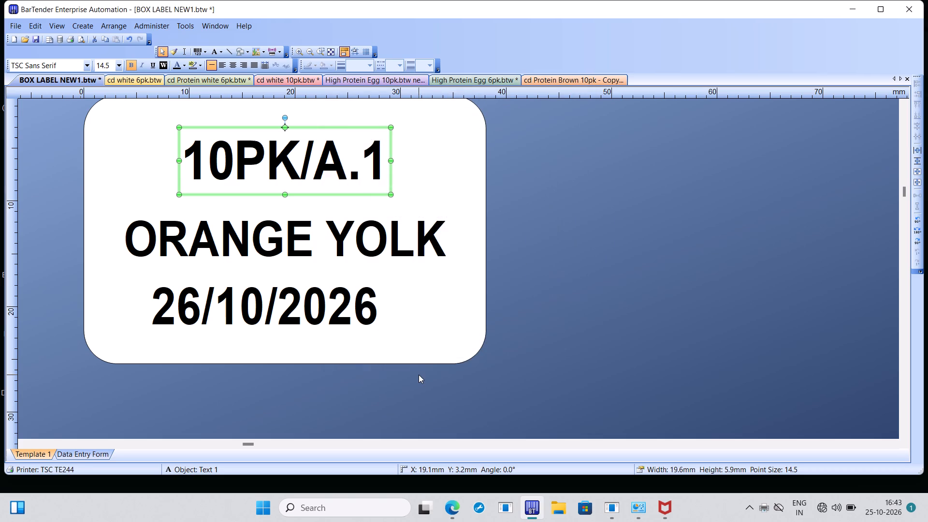
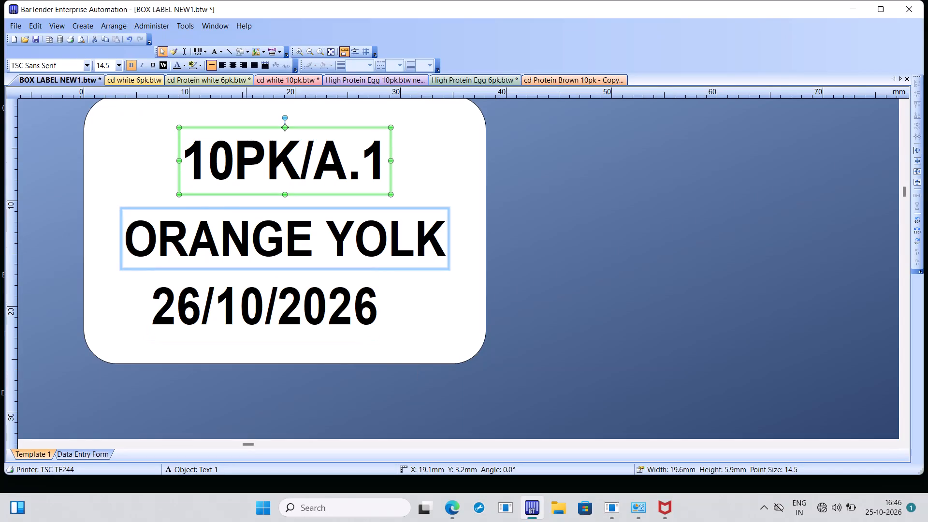
Change the date on the ORANGE YOLK box label to 25/10/2026.
{"action": "left_click", "coordinate": [198, 304]}
{"action": "left_click", "coordinate": [198, 304]}
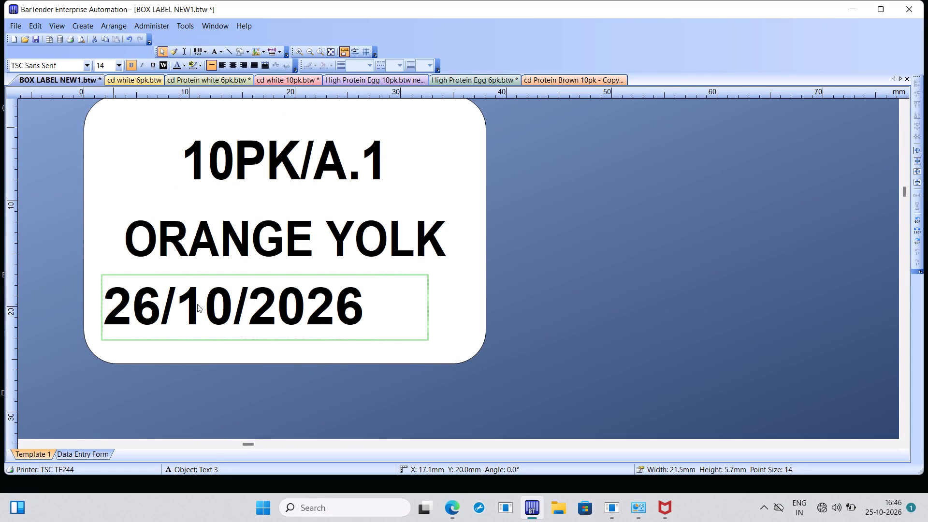
{"action": "left_click", "coordinate": [159, 304]}
{"action": "key", "text": "BackSpace"}
{"action": "key", "text": "5"}
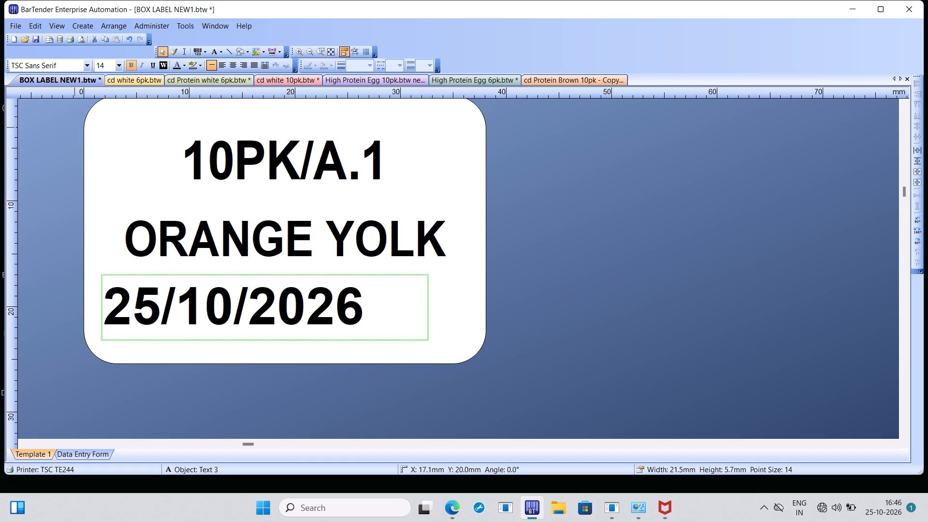
Print 10 copies of the 10PK/A.1 ORANGE YOLK box label dated 25/10/2026 on the TSC TE244.
{"action": "key", "text": "ctrl+p"}
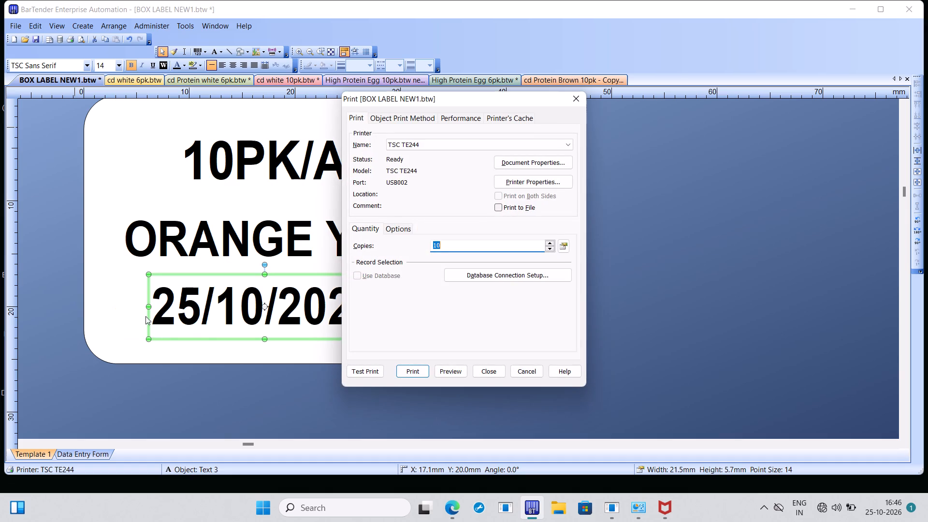
{"action": "left_click", "coordinate": [450, 243]}
{"action": "left_click", "coordinate": [411, 374]}
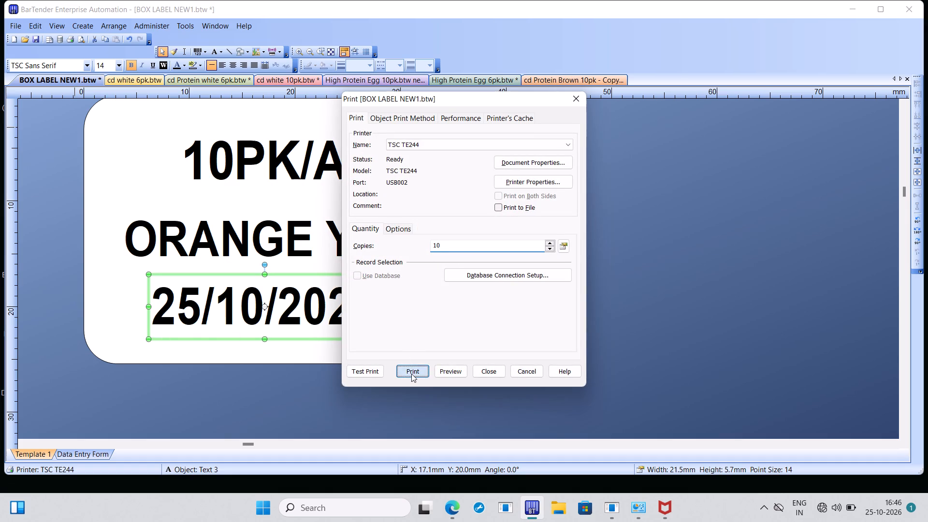
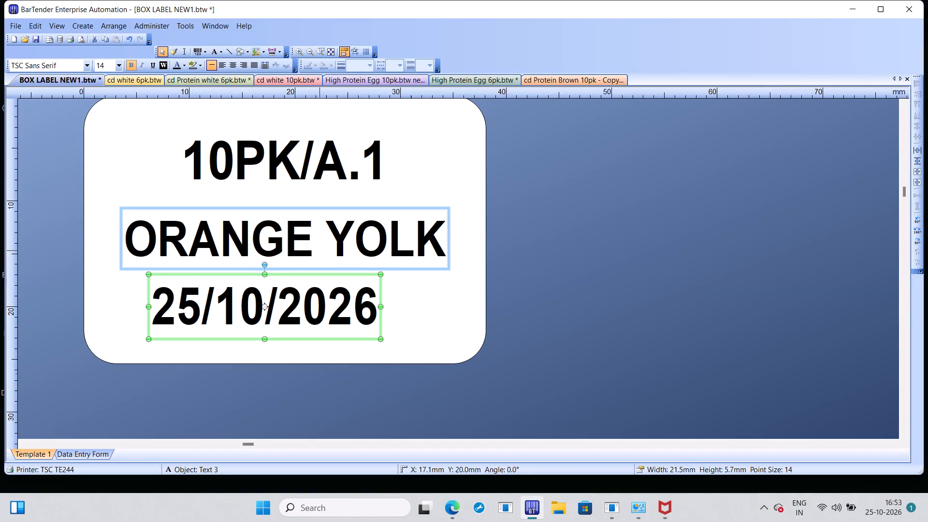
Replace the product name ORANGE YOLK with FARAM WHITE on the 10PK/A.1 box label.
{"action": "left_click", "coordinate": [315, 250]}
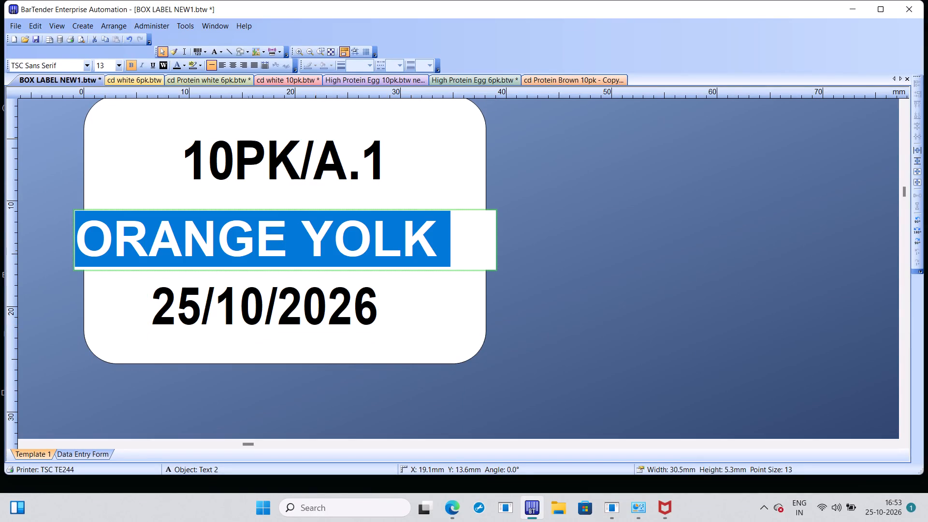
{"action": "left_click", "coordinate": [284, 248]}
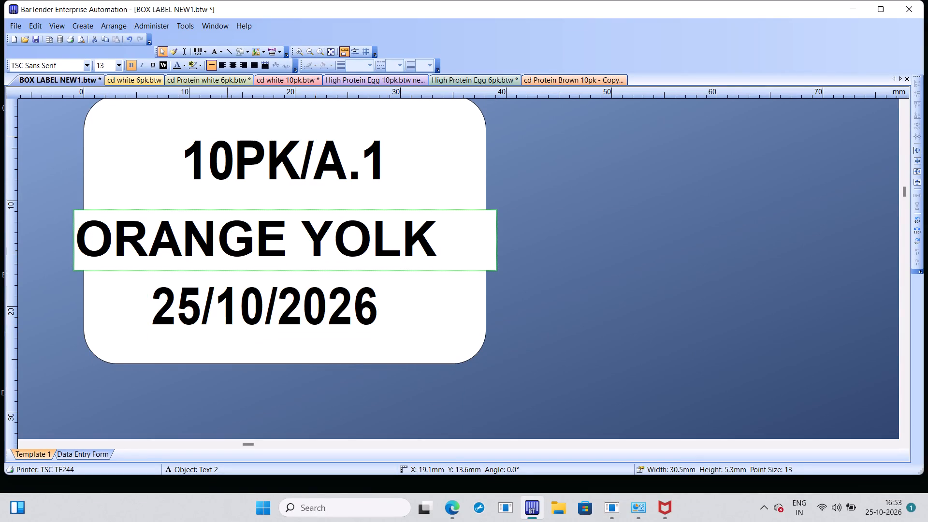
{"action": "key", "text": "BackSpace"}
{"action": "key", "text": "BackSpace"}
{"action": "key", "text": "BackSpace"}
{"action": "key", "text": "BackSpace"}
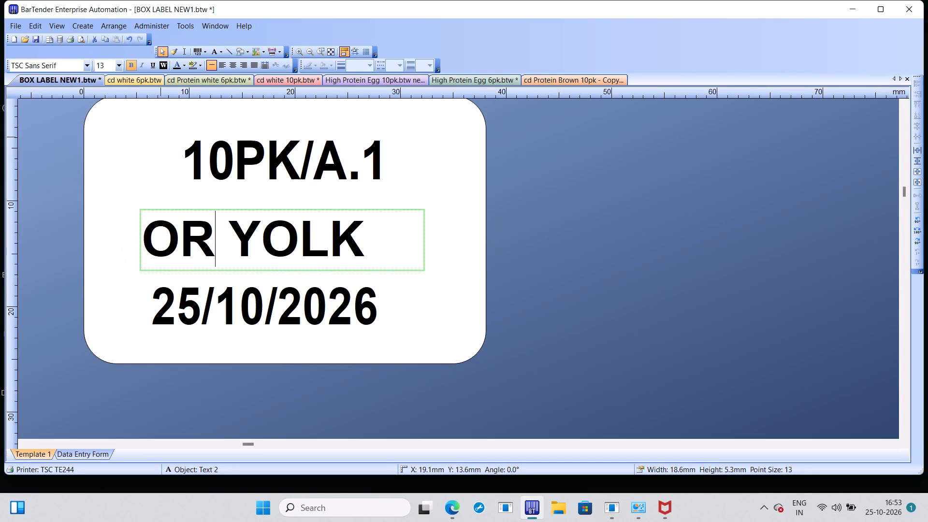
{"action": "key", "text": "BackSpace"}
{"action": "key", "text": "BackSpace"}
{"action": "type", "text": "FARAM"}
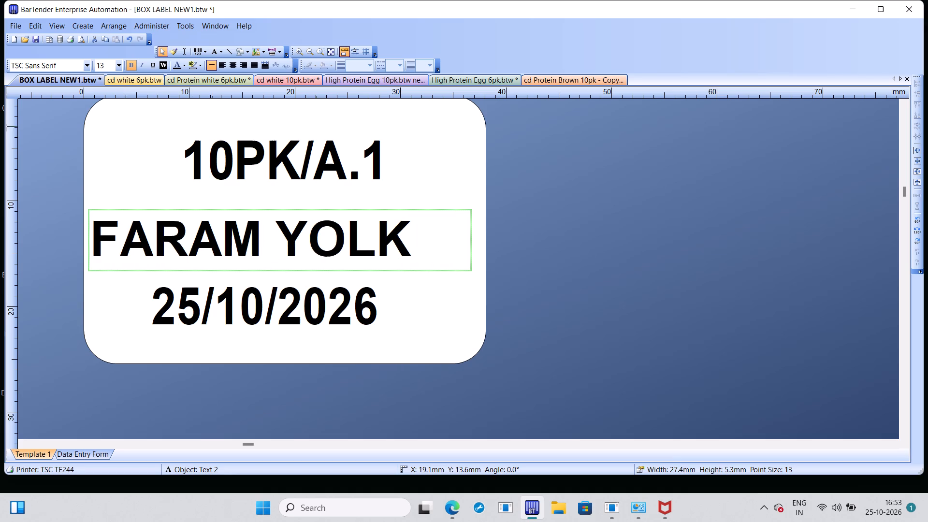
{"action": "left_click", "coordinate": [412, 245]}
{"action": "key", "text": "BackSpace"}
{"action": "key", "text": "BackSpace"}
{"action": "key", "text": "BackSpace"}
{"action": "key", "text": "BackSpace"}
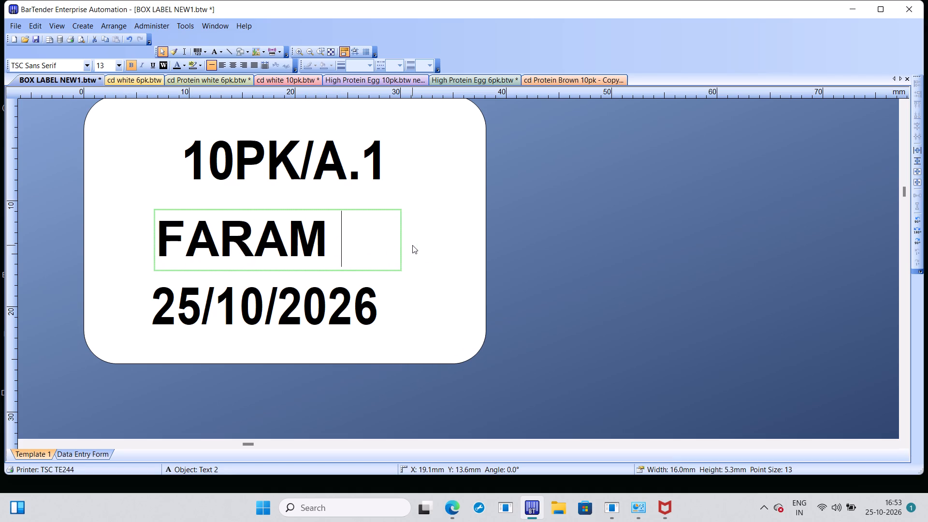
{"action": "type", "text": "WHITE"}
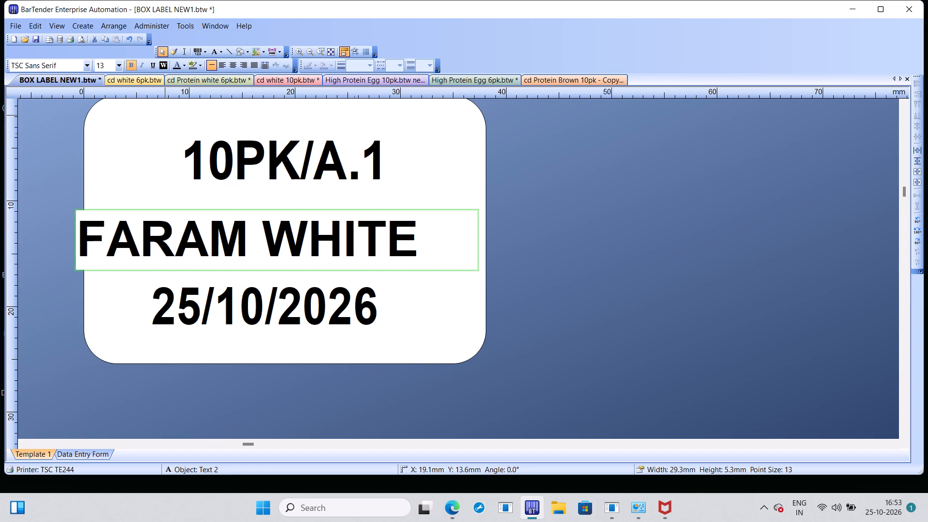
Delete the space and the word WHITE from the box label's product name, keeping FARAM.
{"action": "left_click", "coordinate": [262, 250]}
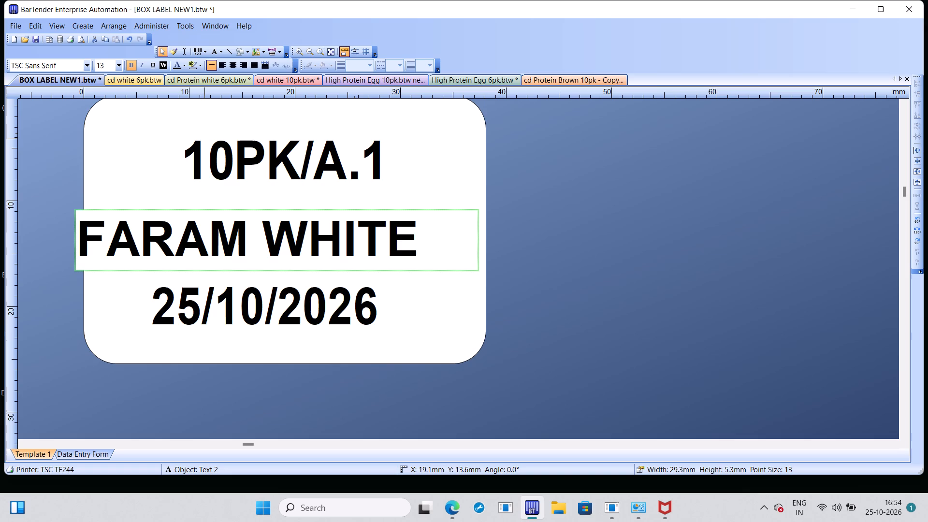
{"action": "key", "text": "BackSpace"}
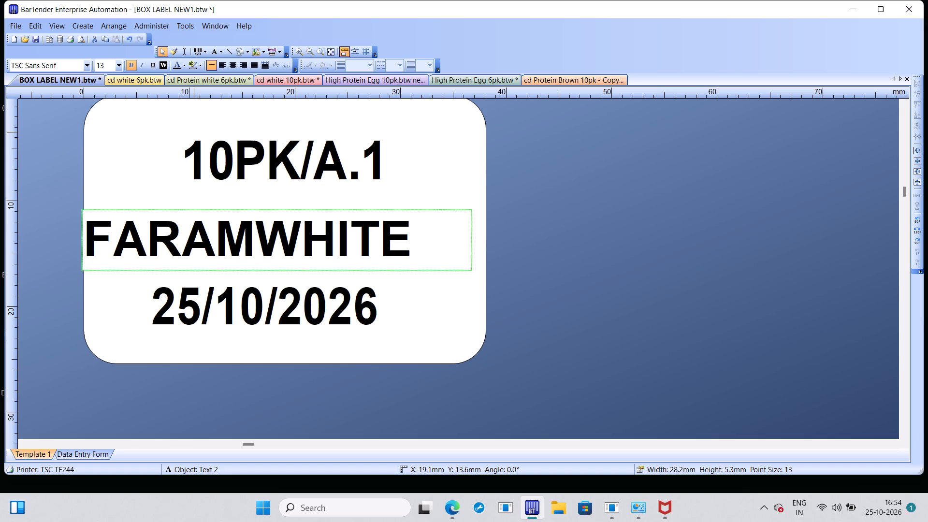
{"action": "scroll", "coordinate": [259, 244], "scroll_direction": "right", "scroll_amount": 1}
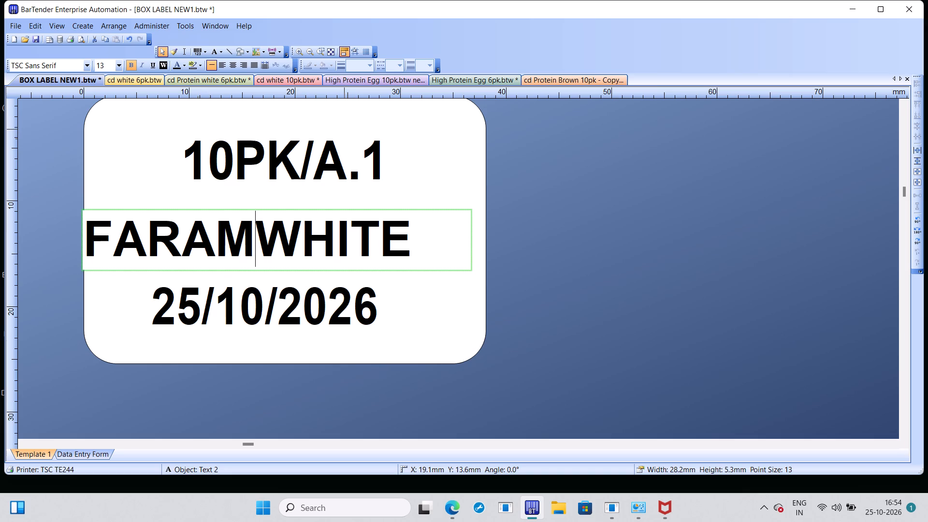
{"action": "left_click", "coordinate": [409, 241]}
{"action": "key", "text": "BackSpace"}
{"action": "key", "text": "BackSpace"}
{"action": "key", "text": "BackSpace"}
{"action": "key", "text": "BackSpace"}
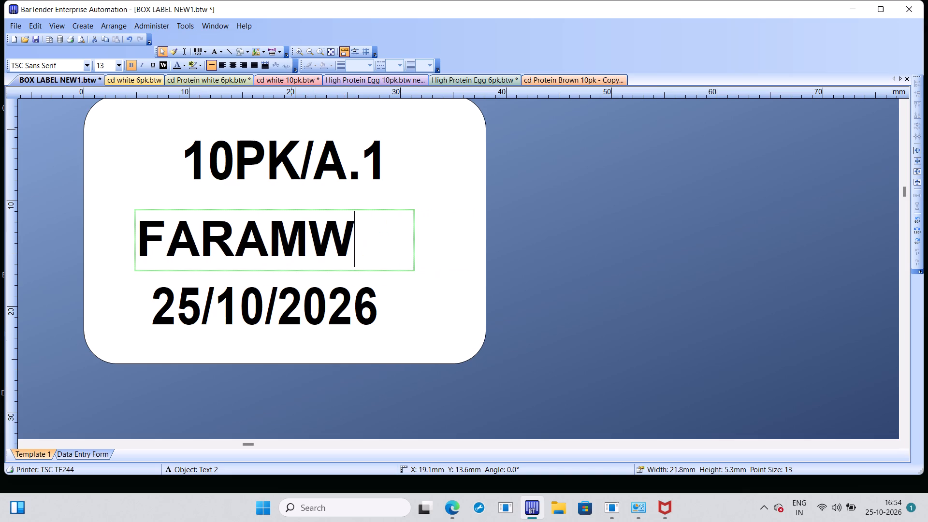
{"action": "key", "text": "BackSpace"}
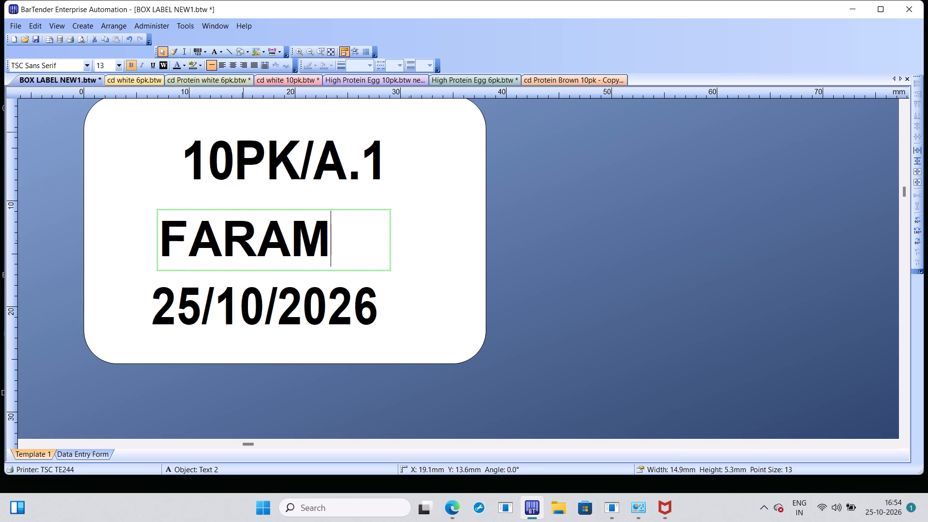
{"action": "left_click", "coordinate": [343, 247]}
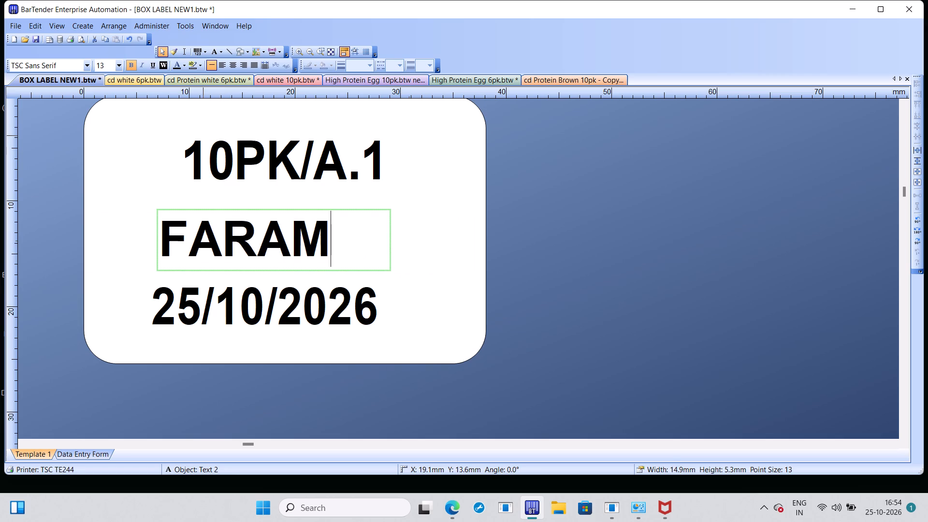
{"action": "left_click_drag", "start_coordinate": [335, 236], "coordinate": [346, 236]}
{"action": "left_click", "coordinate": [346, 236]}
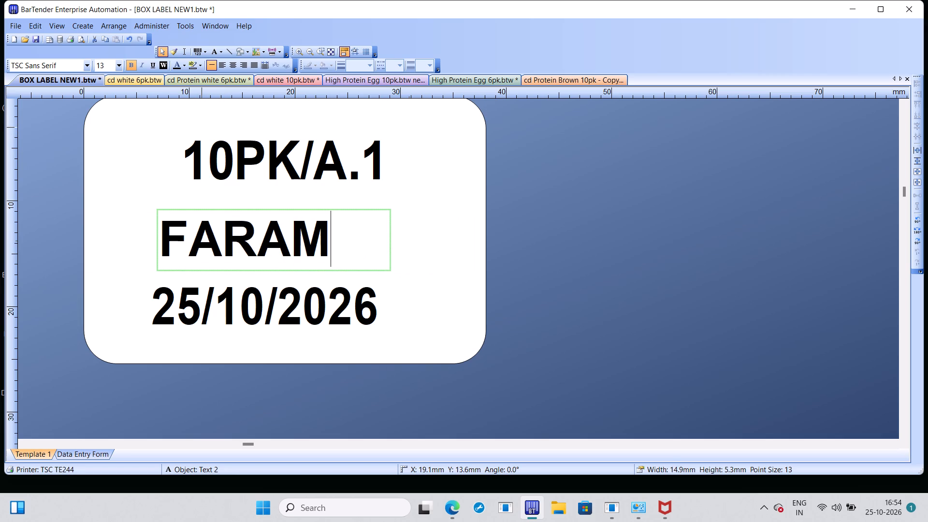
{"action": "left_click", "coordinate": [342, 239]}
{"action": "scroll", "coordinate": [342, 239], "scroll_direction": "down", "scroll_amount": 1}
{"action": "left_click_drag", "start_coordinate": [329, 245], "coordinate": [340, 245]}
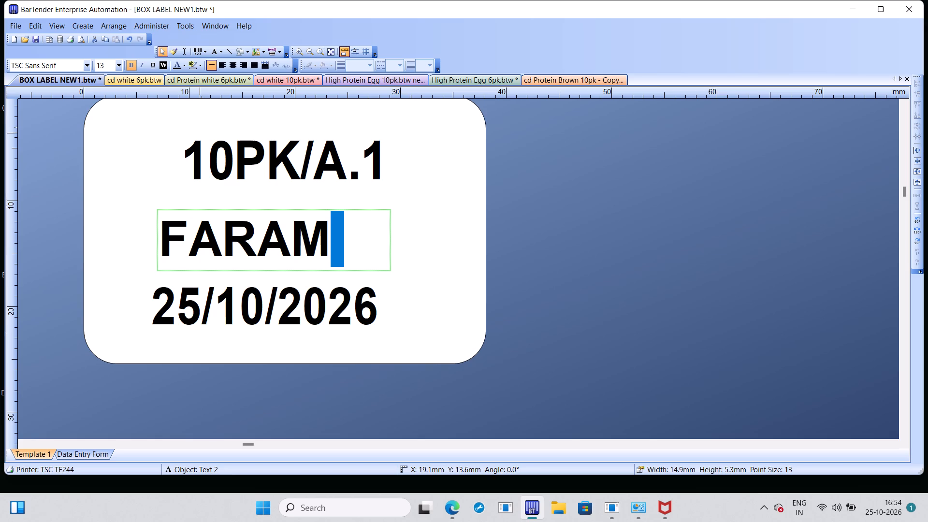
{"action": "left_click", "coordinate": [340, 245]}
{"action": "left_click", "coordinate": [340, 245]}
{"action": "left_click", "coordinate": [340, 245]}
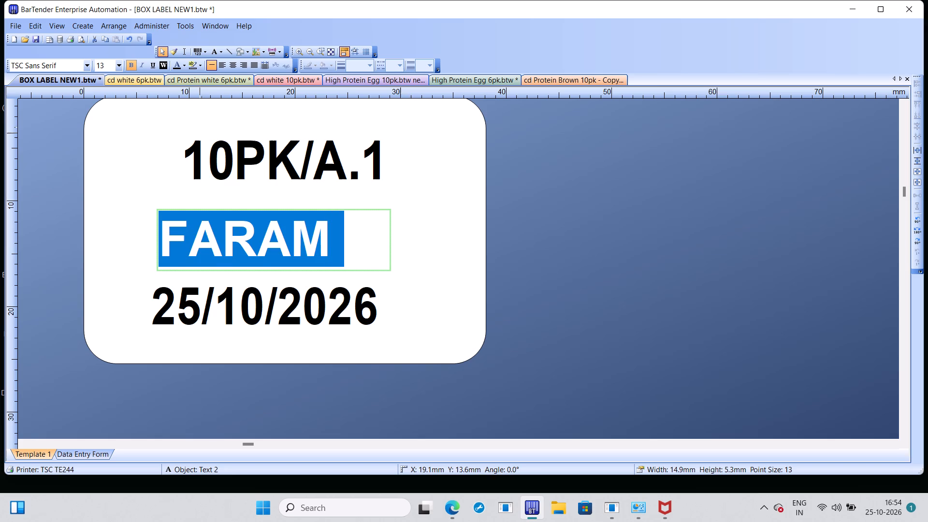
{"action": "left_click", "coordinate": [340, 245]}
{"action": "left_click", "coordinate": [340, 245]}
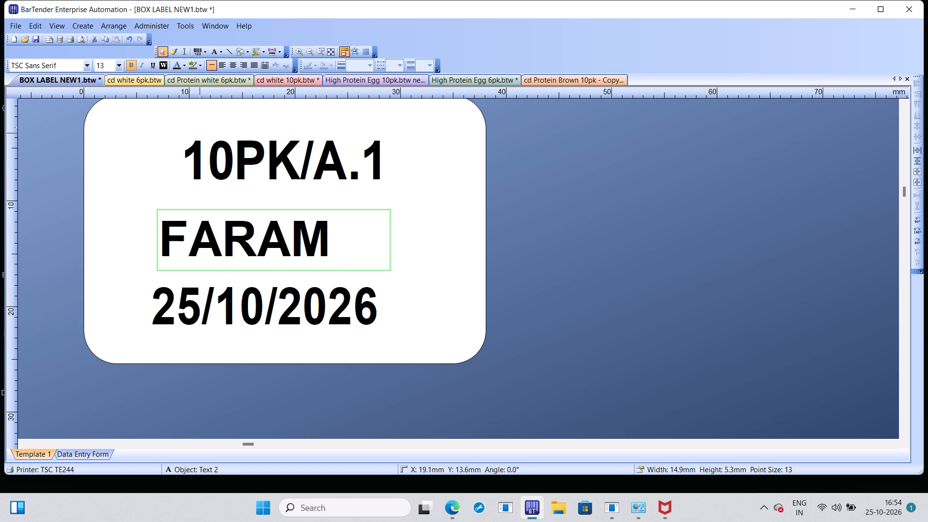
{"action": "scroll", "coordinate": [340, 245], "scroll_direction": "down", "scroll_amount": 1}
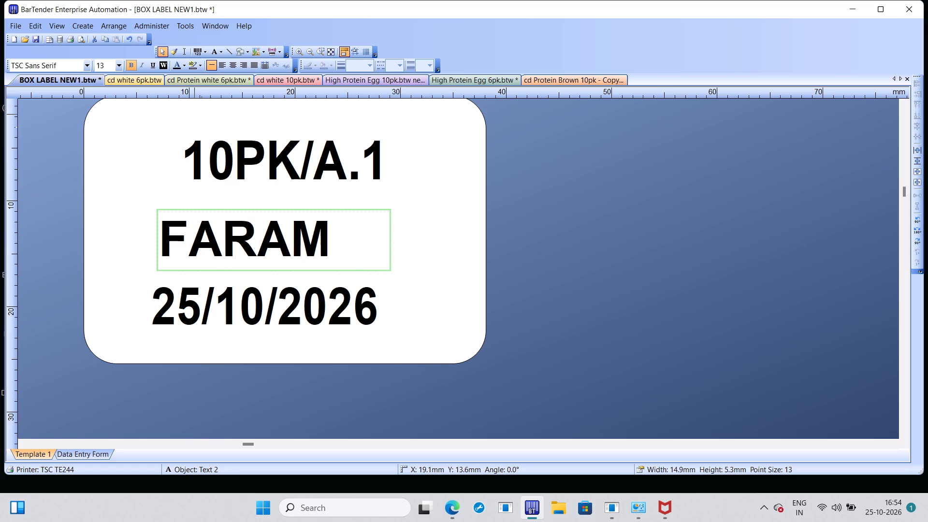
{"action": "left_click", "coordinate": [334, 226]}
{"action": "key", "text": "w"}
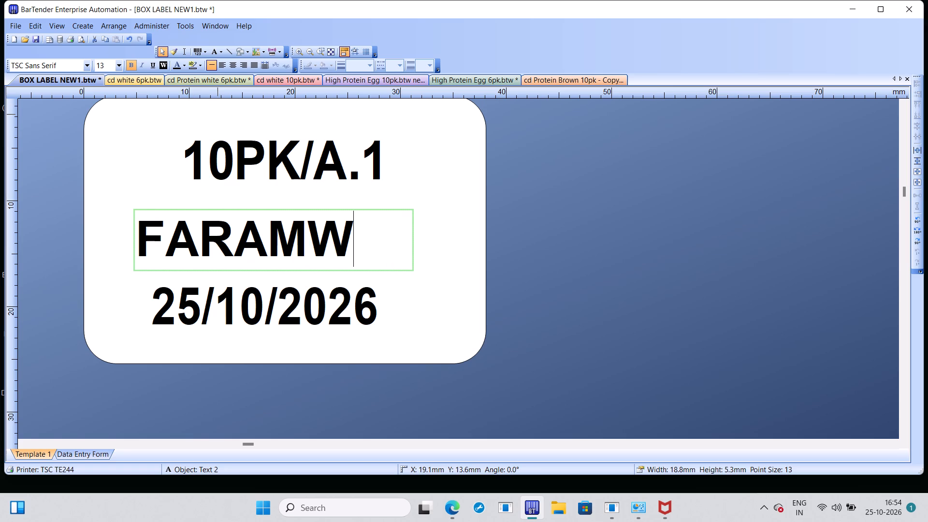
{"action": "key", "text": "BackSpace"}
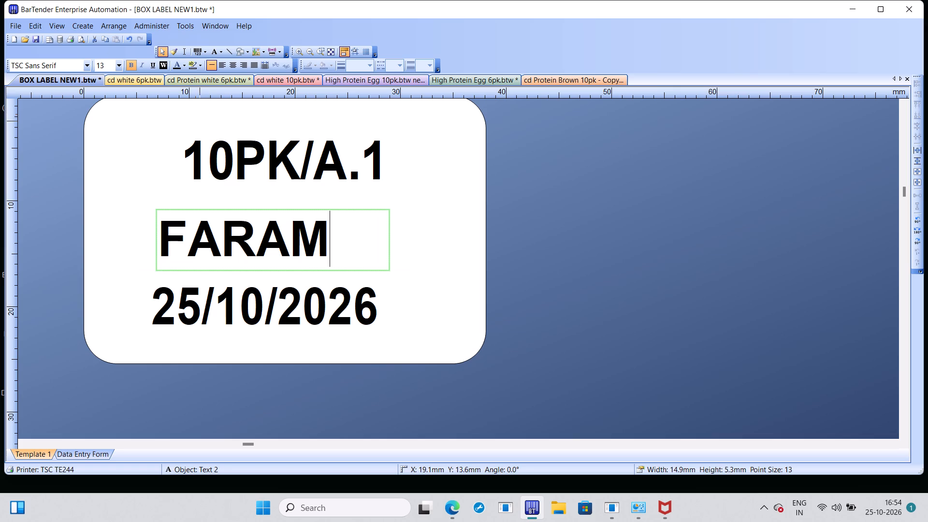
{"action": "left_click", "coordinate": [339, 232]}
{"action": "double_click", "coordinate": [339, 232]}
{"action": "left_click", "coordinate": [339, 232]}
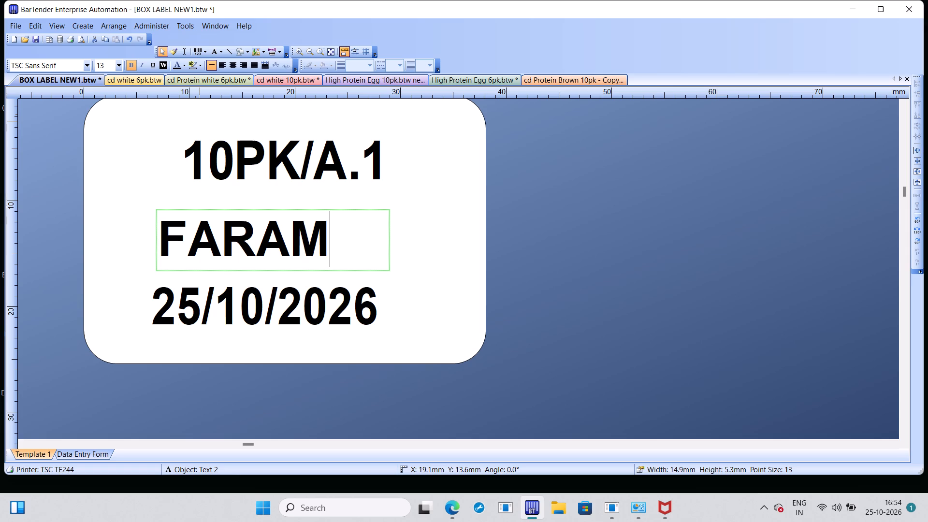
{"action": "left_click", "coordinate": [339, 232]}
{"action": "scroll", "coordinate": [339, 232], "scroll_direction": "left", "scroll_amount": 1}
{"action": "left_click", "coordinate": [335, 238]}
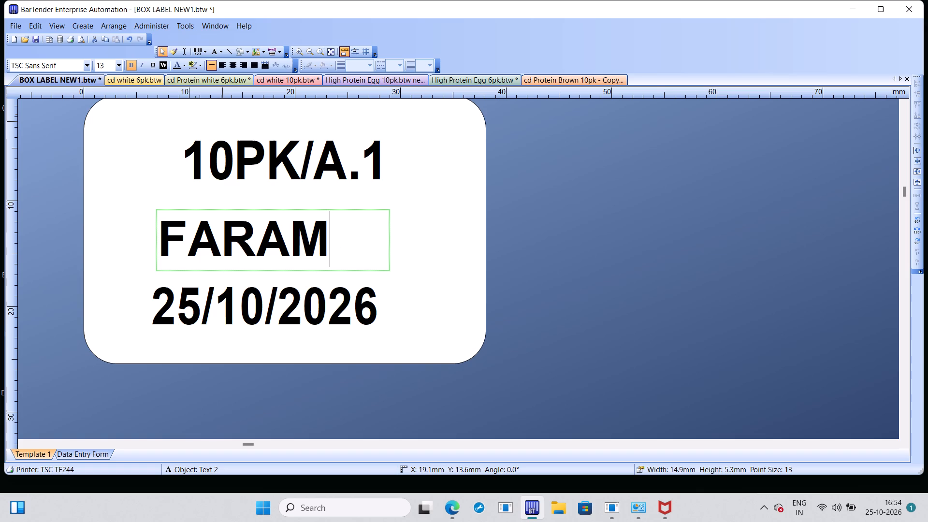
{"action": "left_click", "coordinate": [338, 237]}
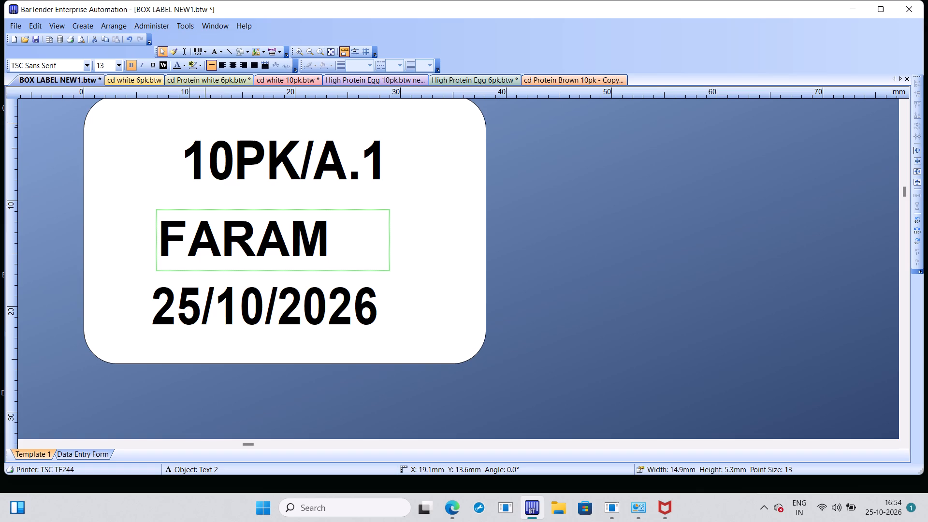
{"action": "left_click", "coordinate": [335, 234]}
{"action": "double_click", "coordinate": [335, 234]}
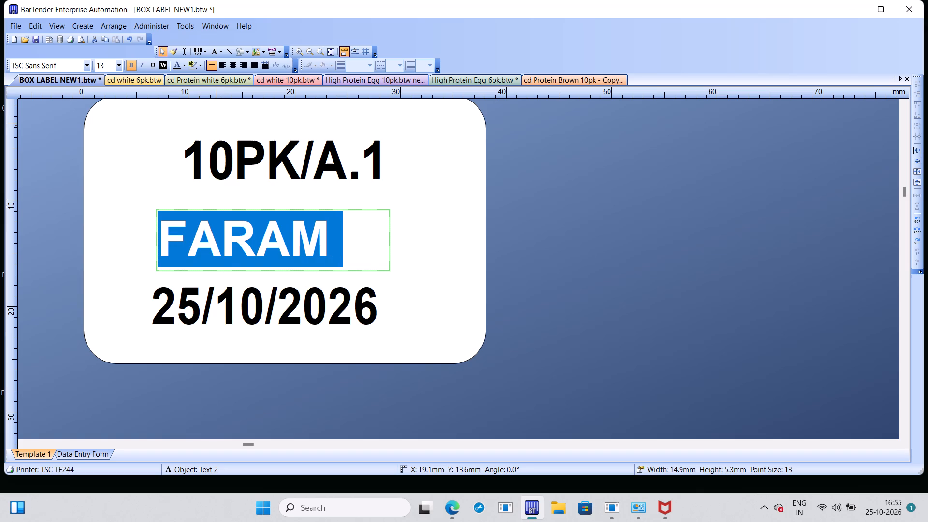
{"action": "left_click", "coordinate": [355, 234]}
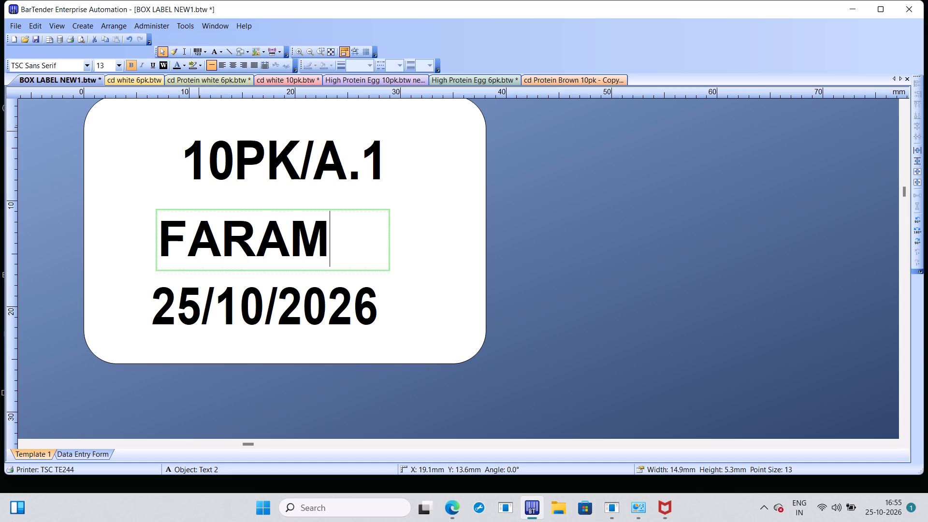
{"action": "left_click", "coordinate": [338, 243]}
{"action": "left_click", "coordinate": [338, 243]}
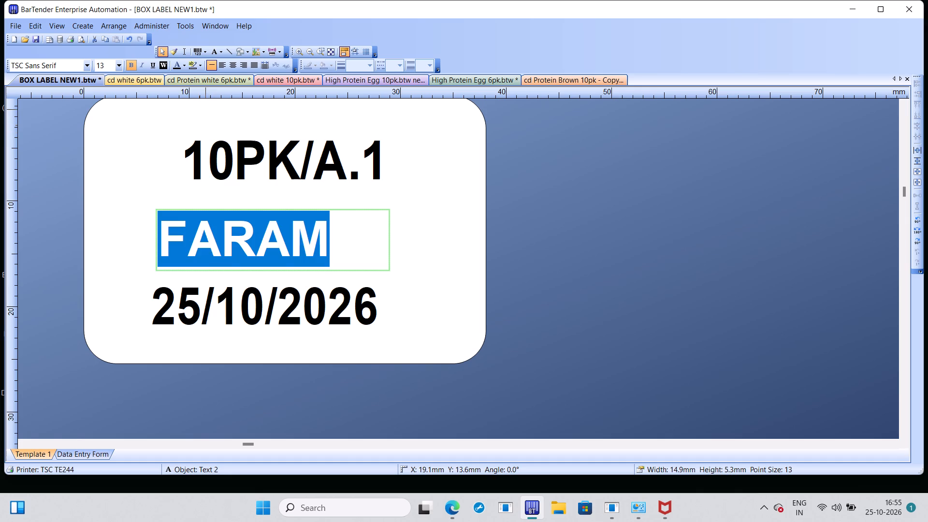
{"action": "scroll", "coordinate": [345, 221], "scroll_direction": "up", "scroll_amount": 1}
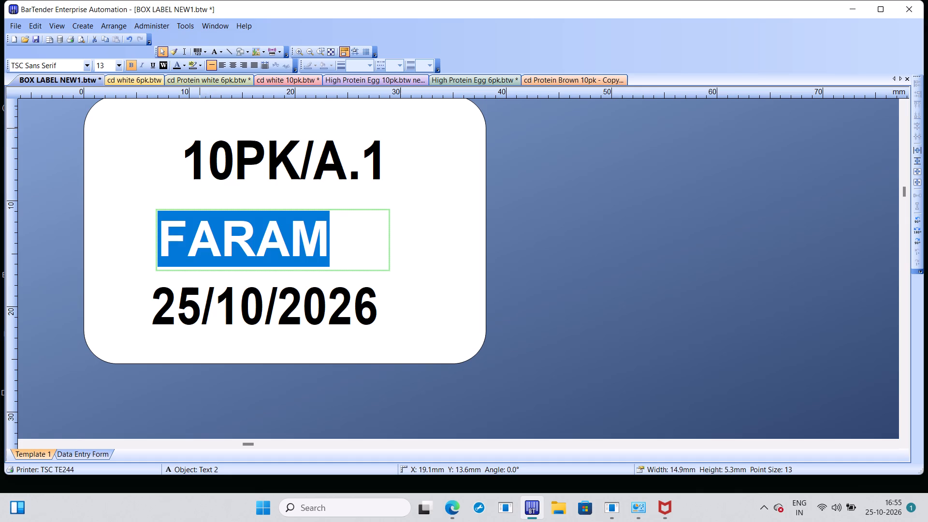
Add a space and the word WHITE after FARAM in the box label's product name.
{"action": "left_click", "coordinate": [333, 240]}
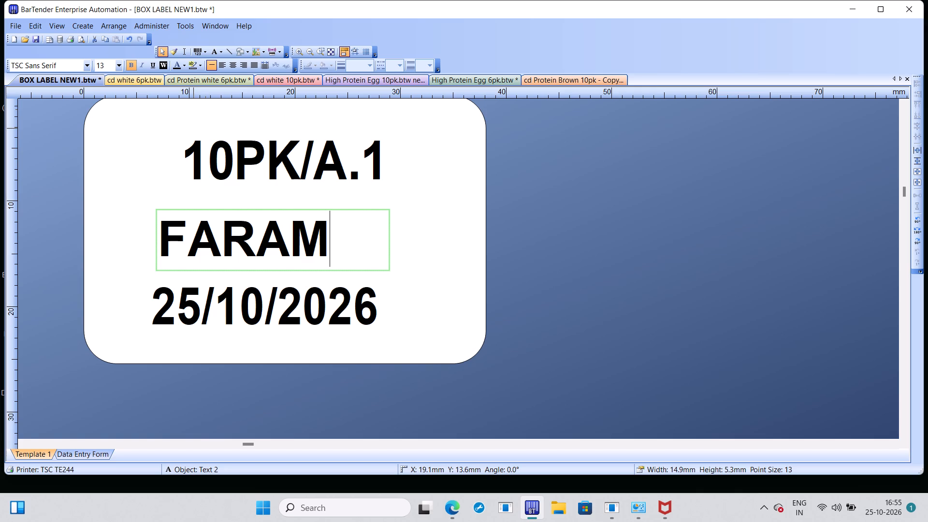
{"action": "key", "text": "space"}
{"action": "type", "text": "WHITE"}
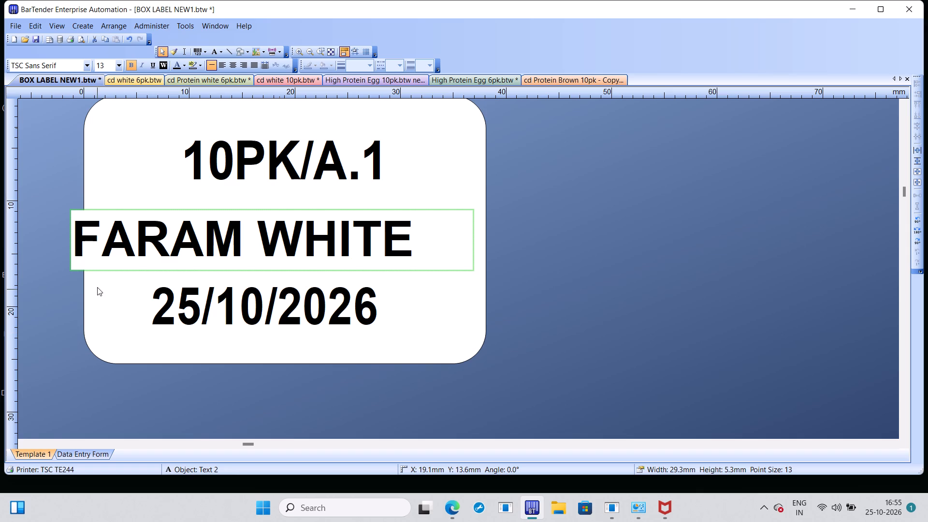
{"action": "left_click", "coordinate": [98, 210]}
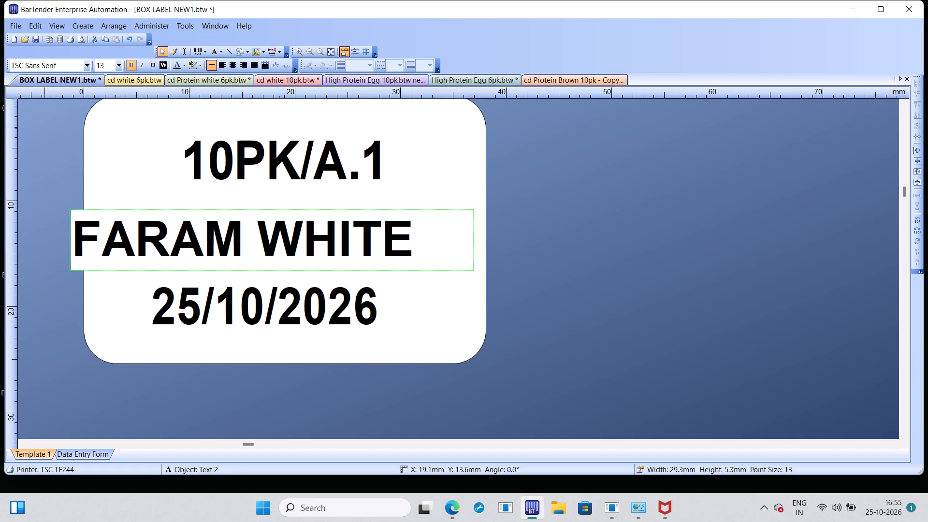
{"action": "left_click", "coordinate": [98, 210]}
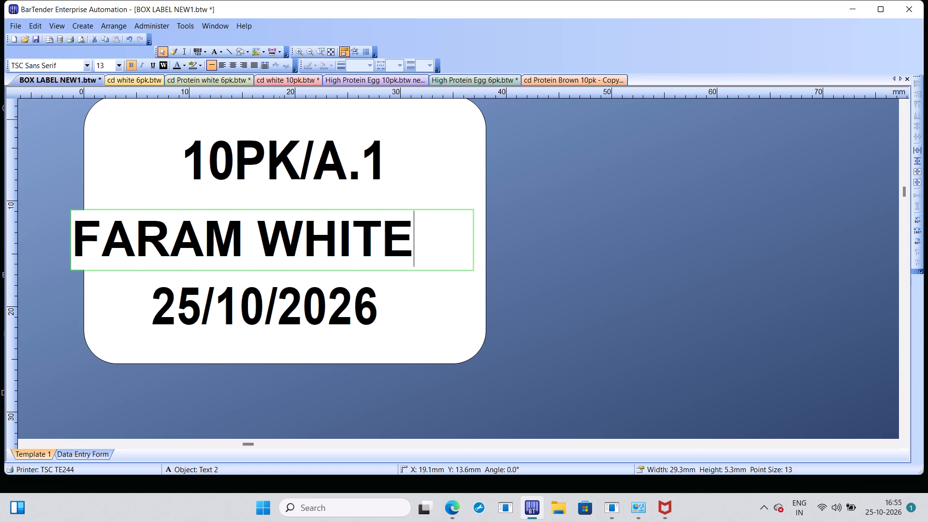
Clear the whole product name on the 10PK/A.1 box label and re-enter it as FARAM WHITE.
{"action": "left_click", "coordinate": [420, 232]}
{"action": "key", "text": "BackSpace"}
{"action": "key", "text": "BackSpace"}
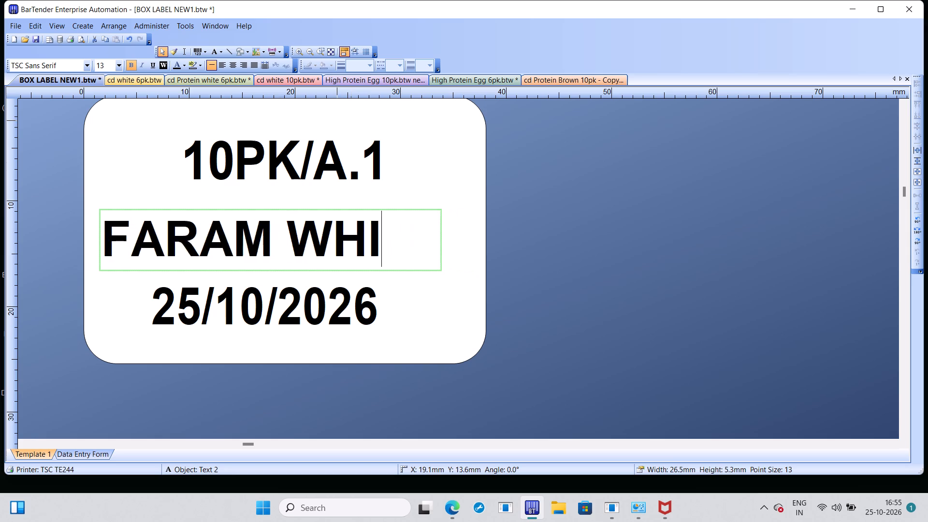
{"action": "key", "text": "BackSpace"}
{"action": "key", "text": "BackSpace"}
{"action": "key", "text": "BackSpace"}
{"action": "key", "text": "BackSpace"}
{"action": "key", "text": "BackSpace"}
{"action": "key", "text": "BackSpace"}
{"action": "key", "text": "BackSpace"}
{"action": "key", "text": "BackSpace"}
{"action": "key", "text": "BackSpace"}
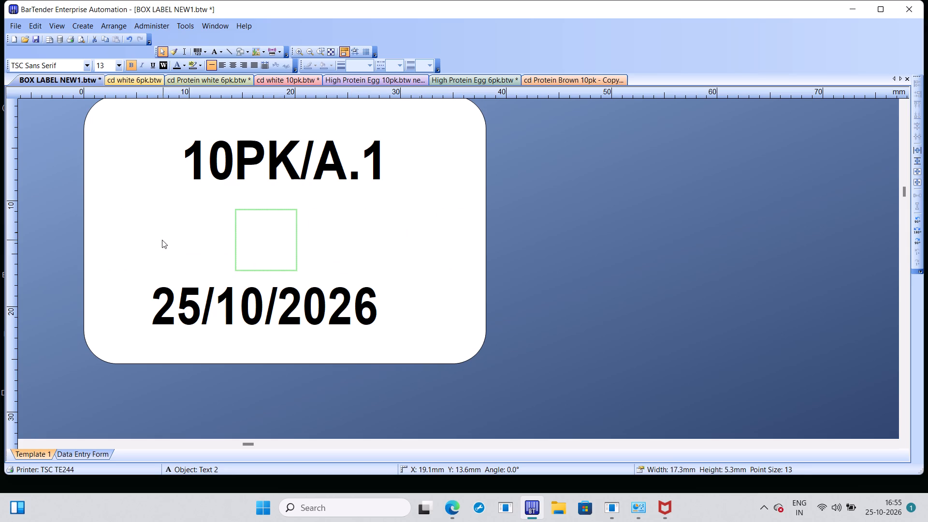
{"action": "left_click", "coordinate": [129, 226]}
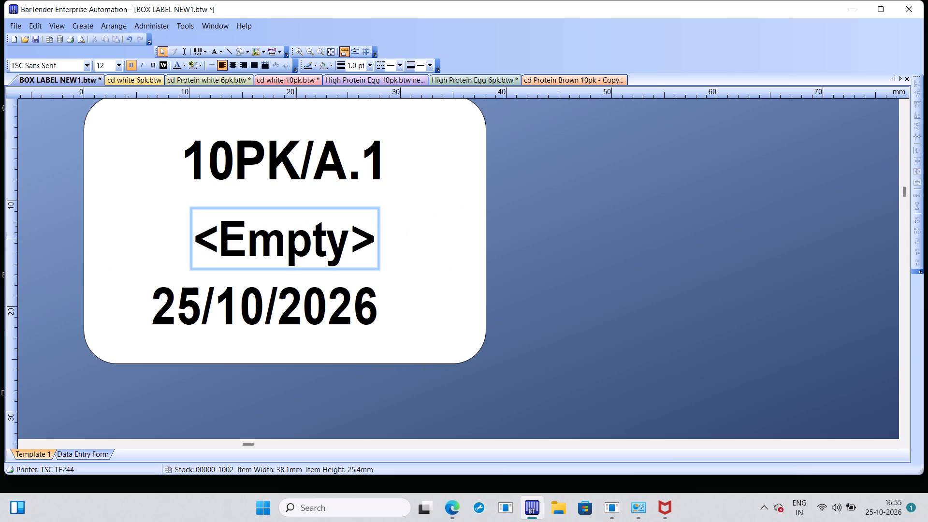
{"action": "left_click", "coordinate": [327, 236]}
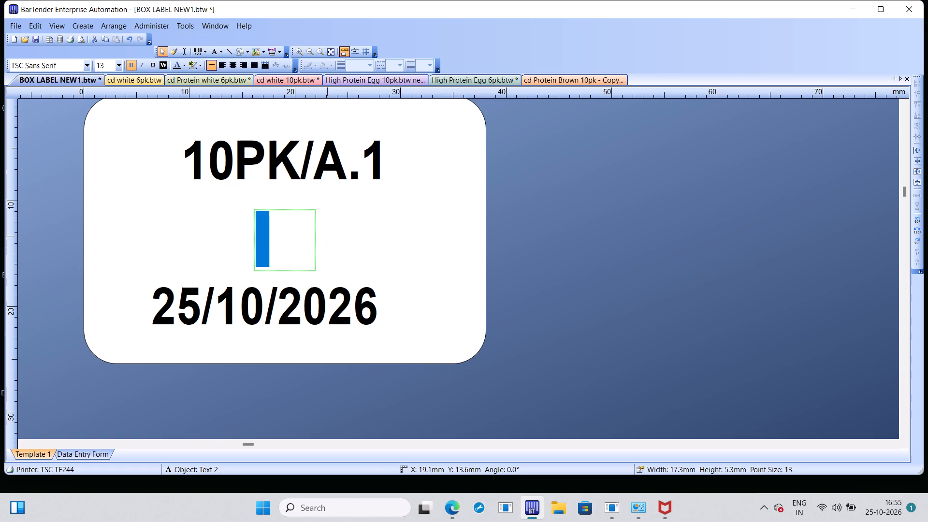
{"action": "left_click", "coordinate": [273, 235]}
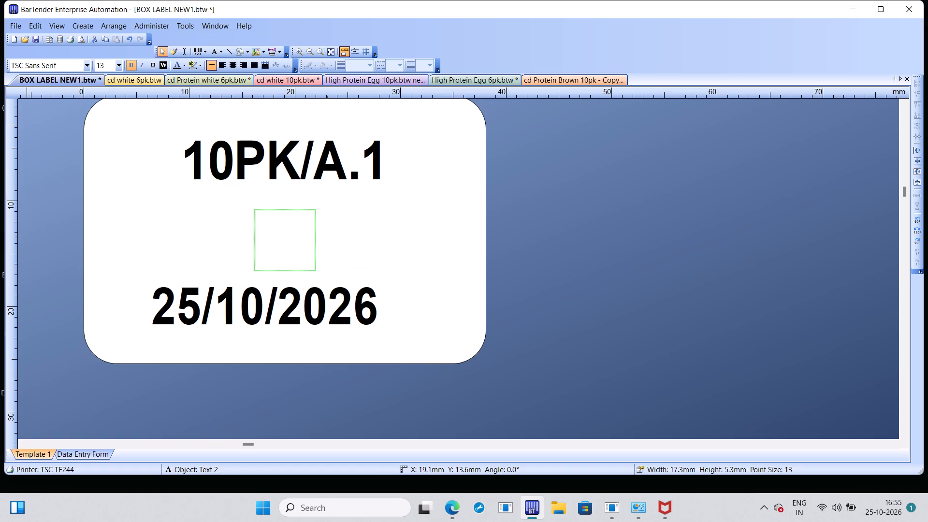
{"action": "type", "text": "FARA"}
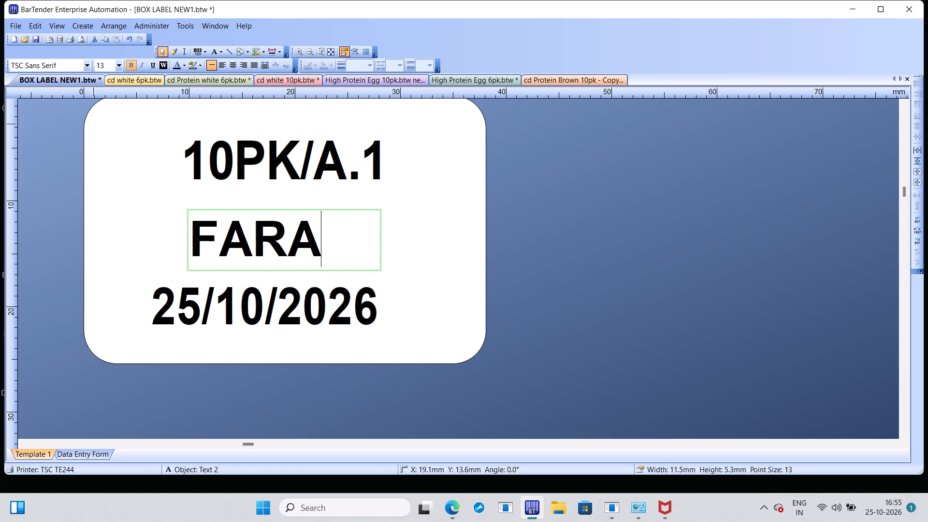
{"action": "key", "text": "m"}
{"action": "key", "text": "space"}
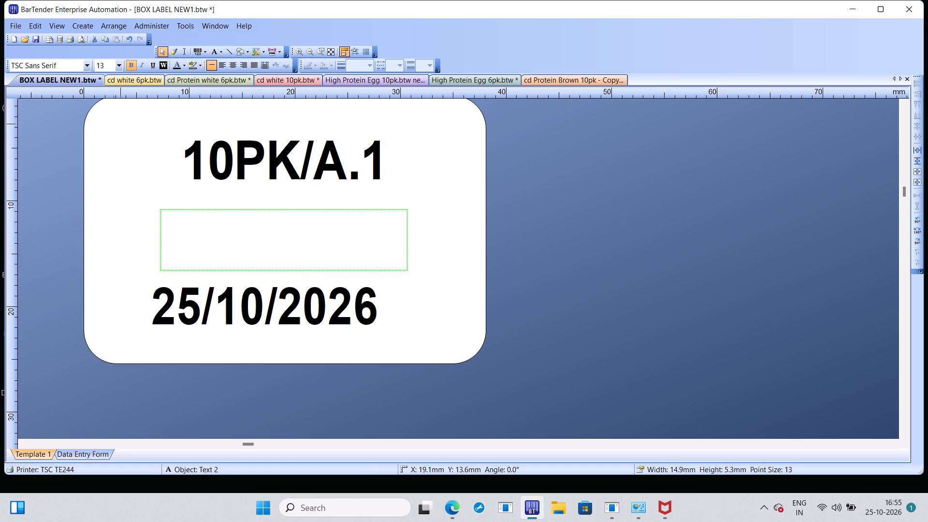
{"action": "type", "text": "WHITE"}
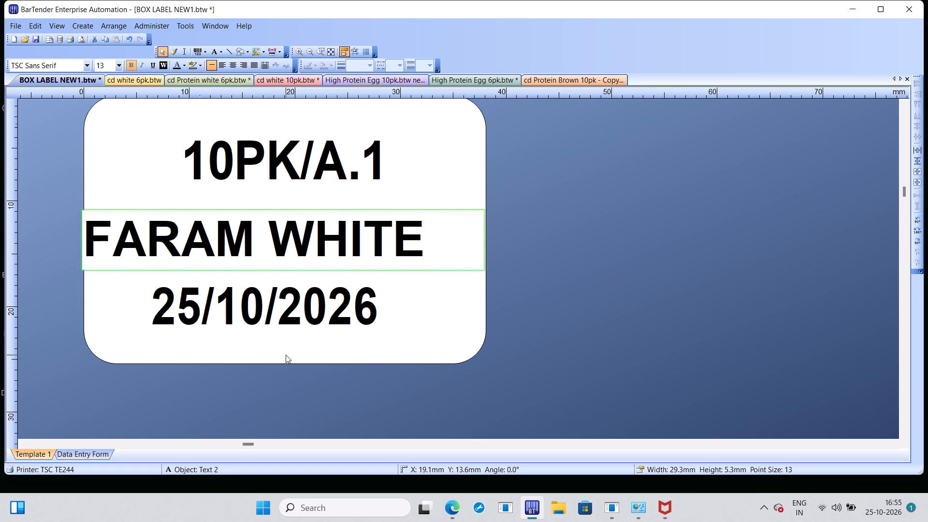
Print 10 copies of the 10PK/A.1 FARAM WHITE box label dated 25/10/2026 on the TSC TE244.
{"action": "key", "text": "ctrl+p"}
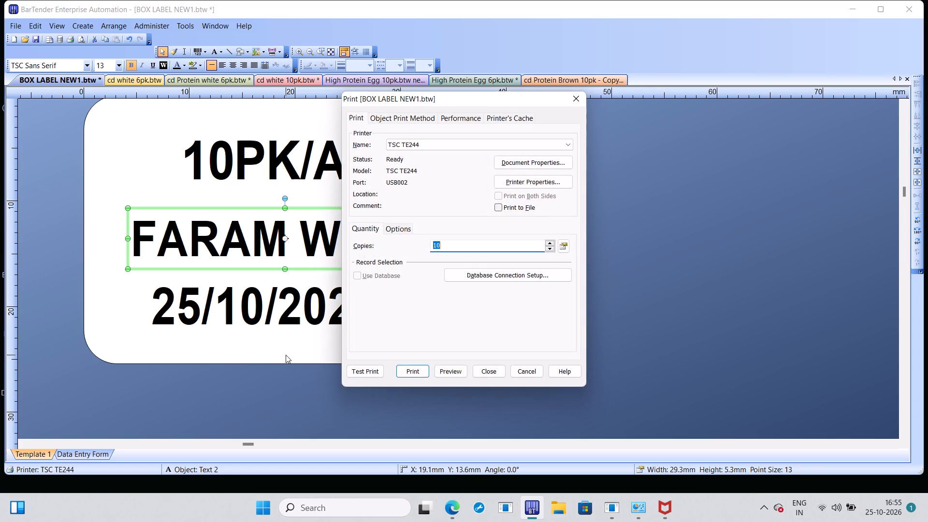
{"action": "left_click", "coordinate": [454, 242]}
{"action": "key", "text": "BackSpace"}
{"action": "key", "text": "BackSpace"}
{"action": "type", "text": "10"}
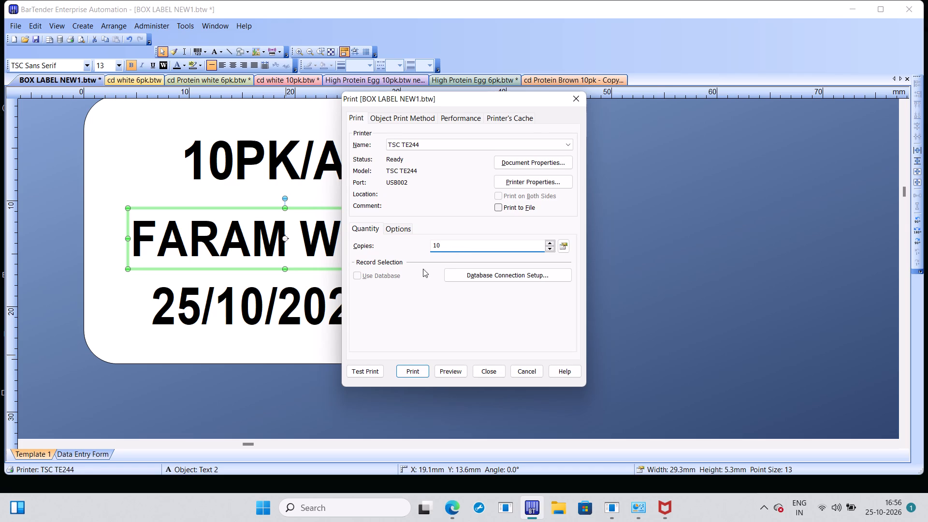
{"action": "left_click", "coordinate": [411, 370]}
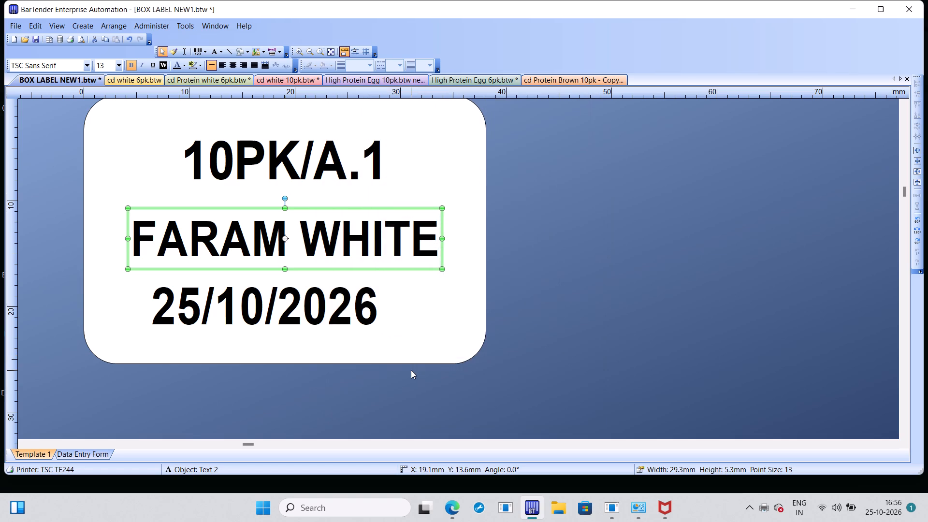
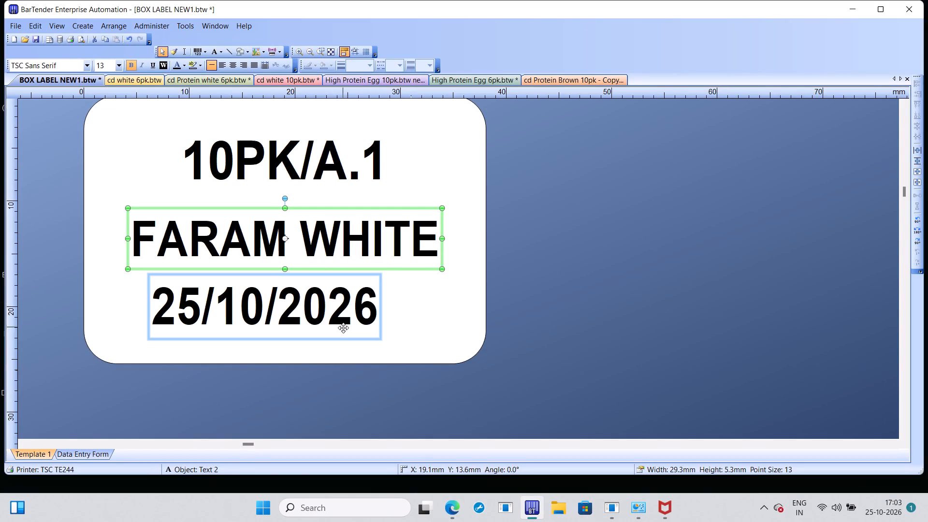
Replace the product name on the 10PK/A.1 box label with PROTEIN MAX.
{"action": "left_click", "coordinate": [377, 243]}
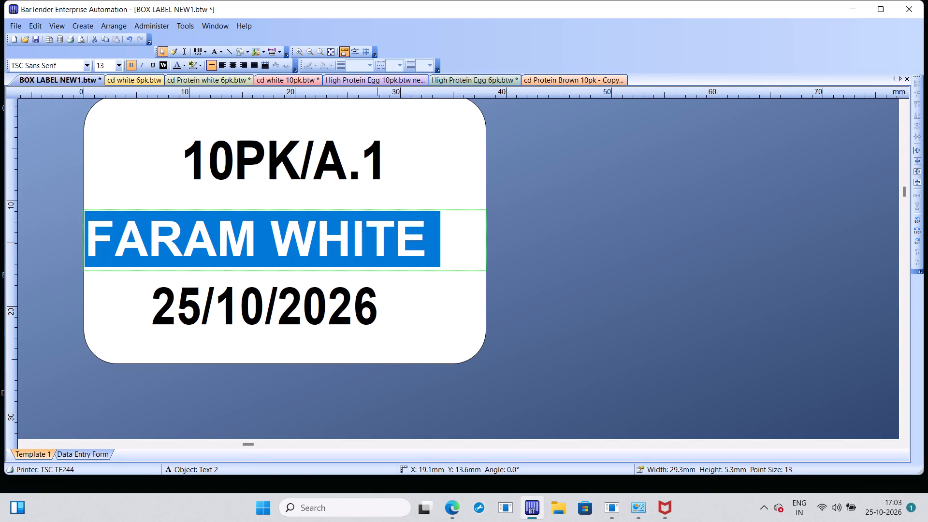
{"action": "key", "text": "BackSpace"}
{"action": "type", "text": "PR"}
{"action": "type", "text": "OTEIB"}
{"action": "key", "text": "BackSpace"}
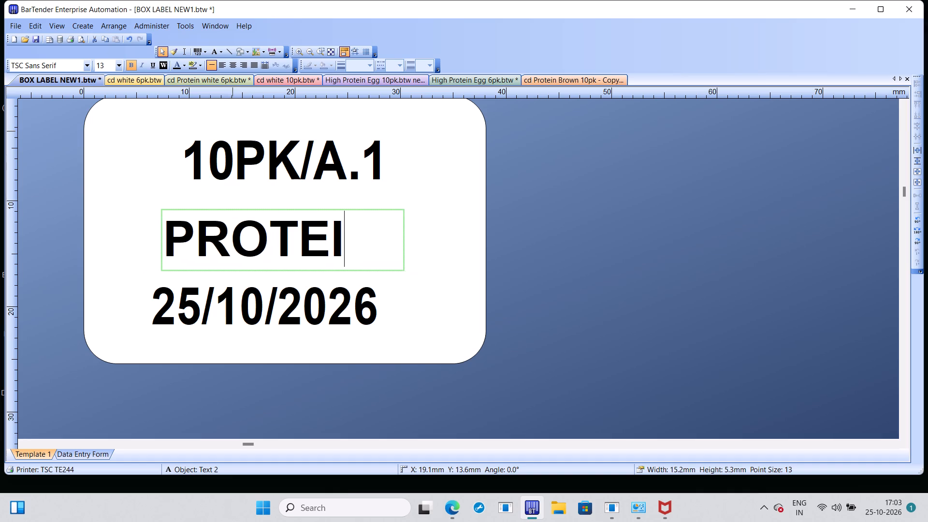
{"action": "type", "text": "N MAX"}
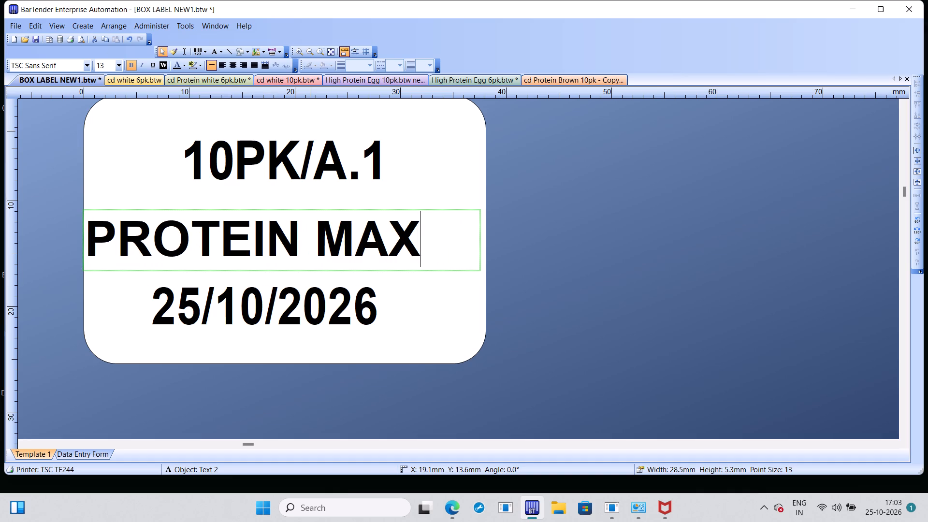
{"action": "left_click", "coordinate": [631, 268]}
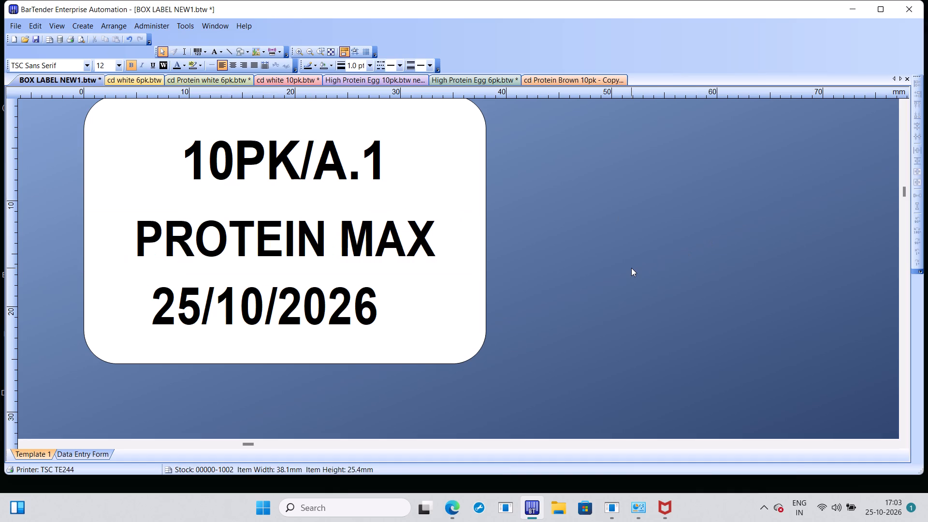
Print 50 copies of the 10PK/A.1 PROTEIN MAX box label dated 25/10/2026 on the TSC TE244.
{"action": "key", "text": "ctrl+p"}
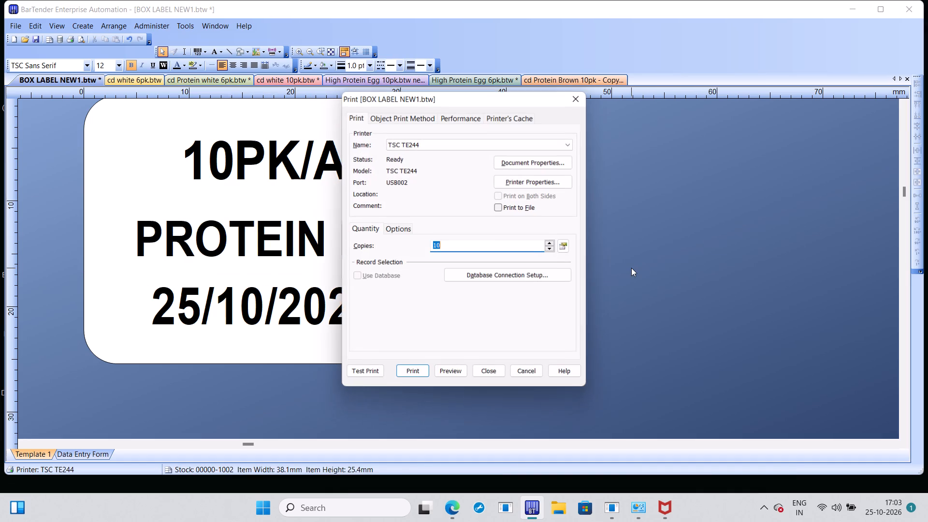
{"action": "key", "text": "BackSpace"}
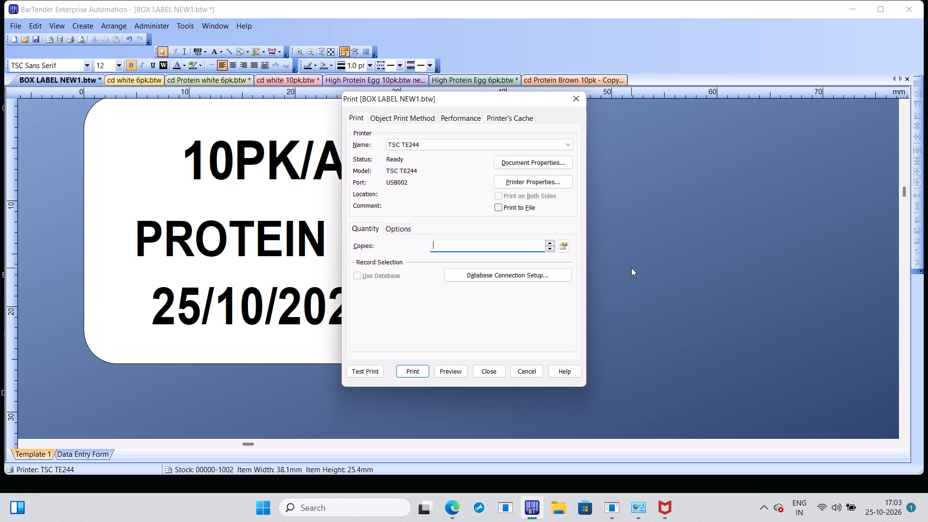
{"action": "type", "text": "50"}
{"action": "key", "text": "Return"}
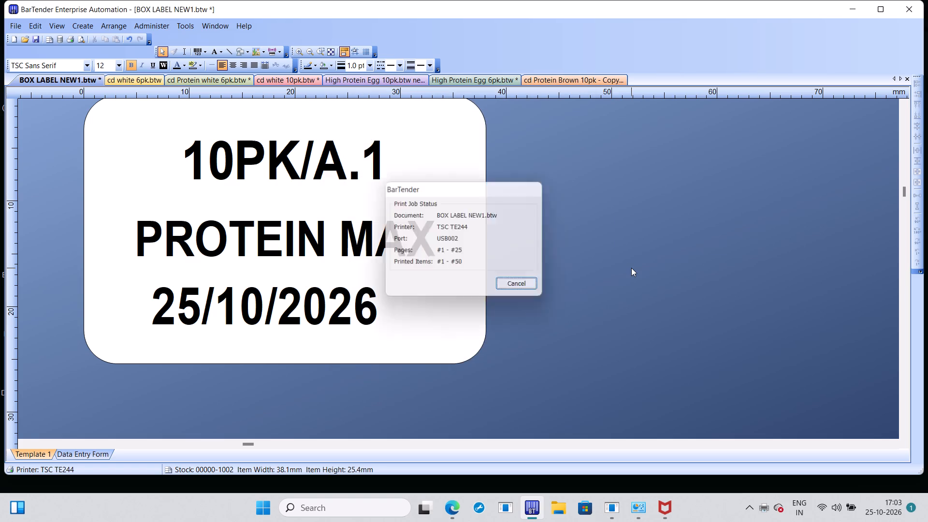
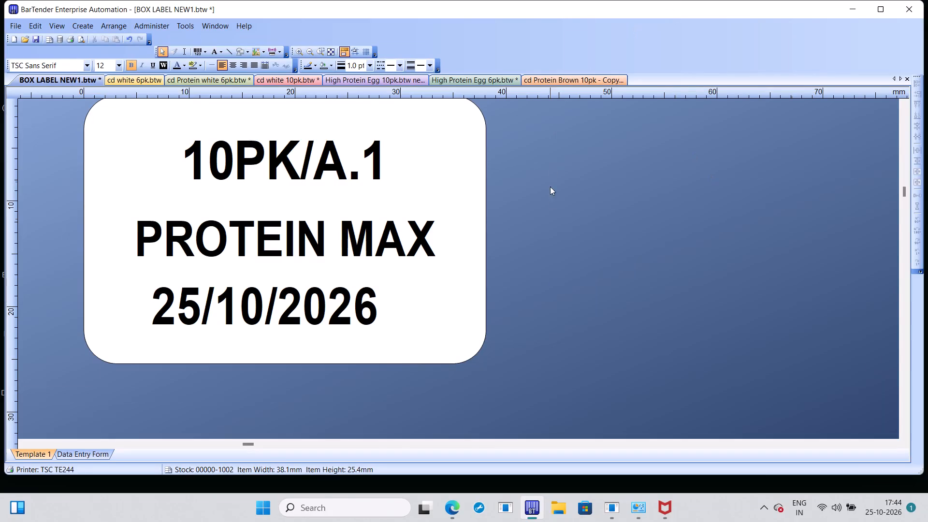
Clear the PROTEIN MAX product name from the 10PK/A.1 box label dated 25/10/2026.
{"action": "left_click", "coordinate": [435, 217]}
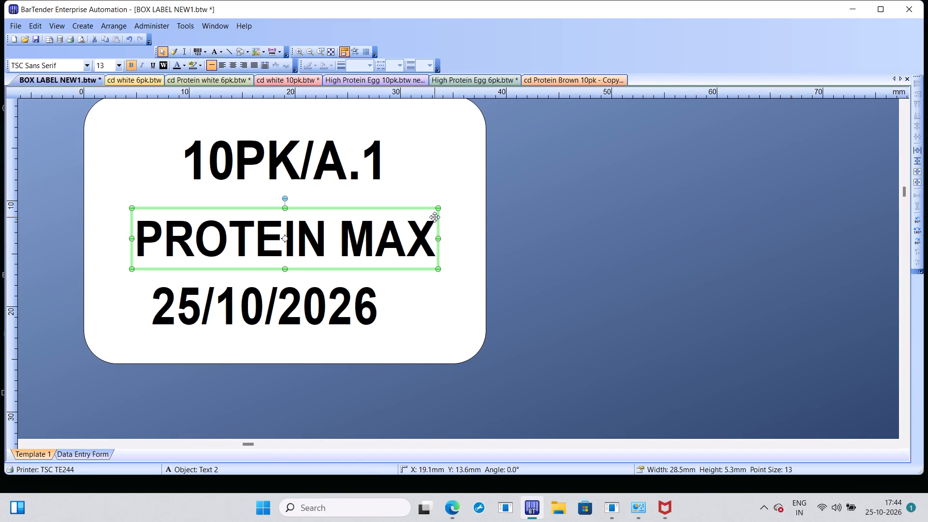
{"action": "left_click", "coordinate": [435, 233]}
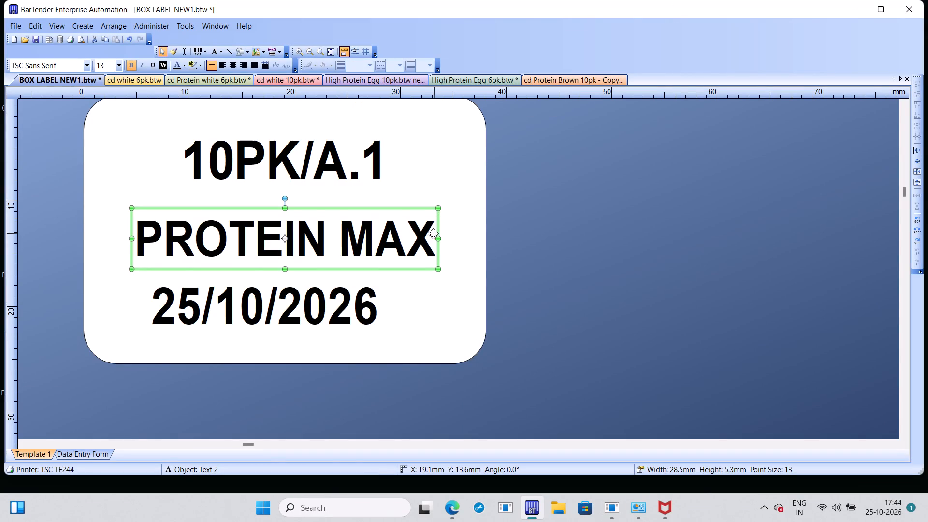
{"action": "left_click", "coordinate": [429, 233]}
{"action": "left_click", "coordinate": [429, 233]}
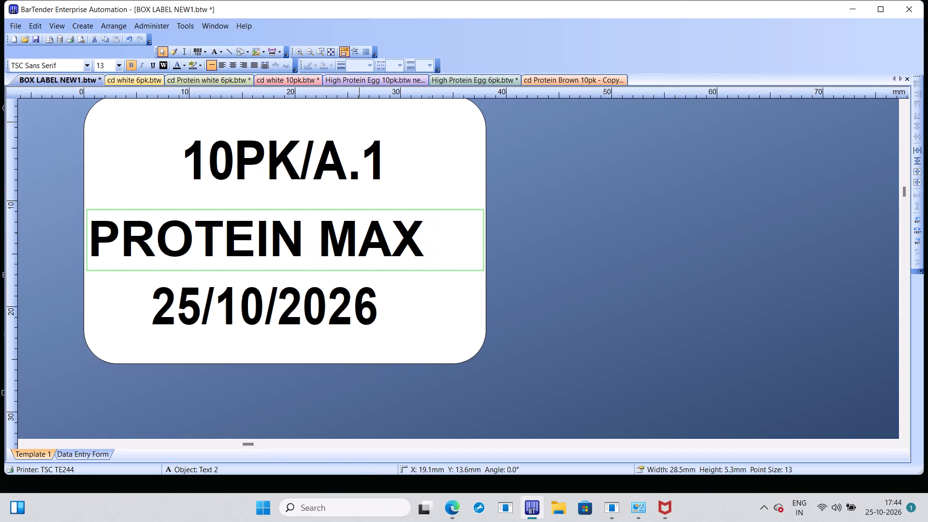
{"action": "key", "text": "BackSpace"}
{"action": "key", "text": "BackSpace"}
{"action": "key", "text": "BackSpace"}
{"action": "key", "text": "BackSpace"}
{"action": "key", "text": "BackSpace"}
{"action": "key", "text": "BackSpace"}
{"action": "key", "text": "BackSpace"}
{"action": "key", "text": "BackSpace"}
{"action": "key", "text": "BackSpace"}
{"action": "key", "text": "BackSpace"}
{"action": "key", "text": "BackSpace"}
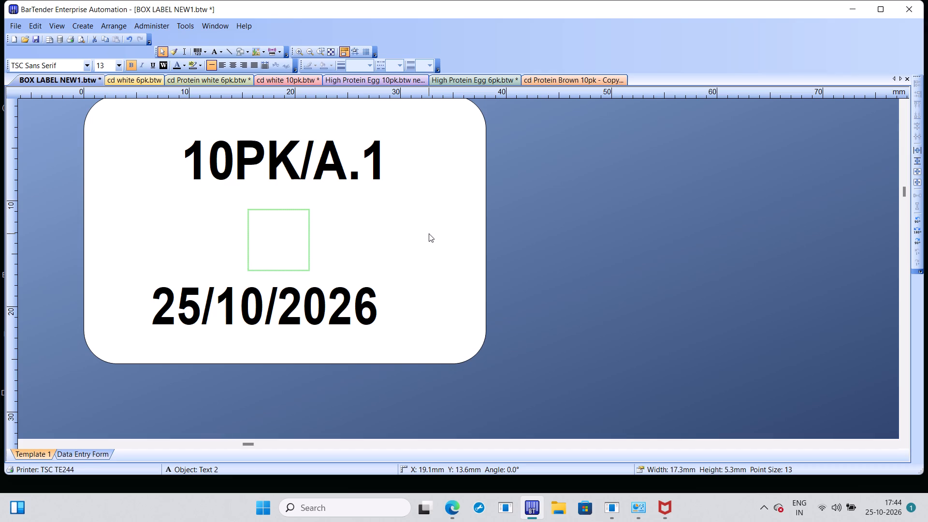
{"action": "key", "text": "BackSpace"}
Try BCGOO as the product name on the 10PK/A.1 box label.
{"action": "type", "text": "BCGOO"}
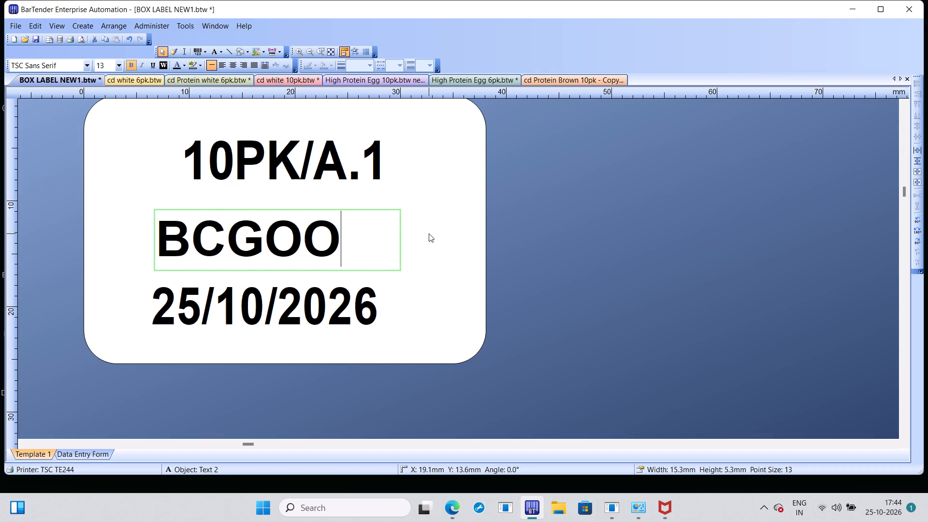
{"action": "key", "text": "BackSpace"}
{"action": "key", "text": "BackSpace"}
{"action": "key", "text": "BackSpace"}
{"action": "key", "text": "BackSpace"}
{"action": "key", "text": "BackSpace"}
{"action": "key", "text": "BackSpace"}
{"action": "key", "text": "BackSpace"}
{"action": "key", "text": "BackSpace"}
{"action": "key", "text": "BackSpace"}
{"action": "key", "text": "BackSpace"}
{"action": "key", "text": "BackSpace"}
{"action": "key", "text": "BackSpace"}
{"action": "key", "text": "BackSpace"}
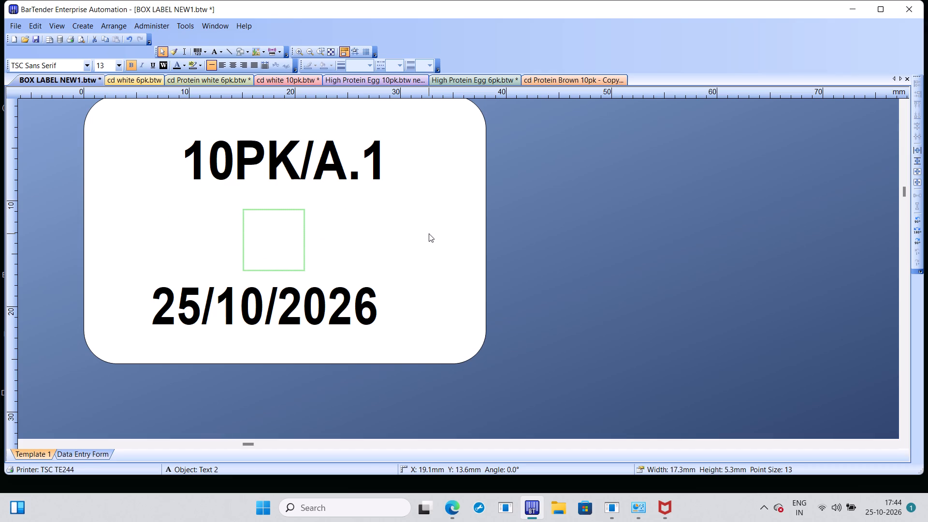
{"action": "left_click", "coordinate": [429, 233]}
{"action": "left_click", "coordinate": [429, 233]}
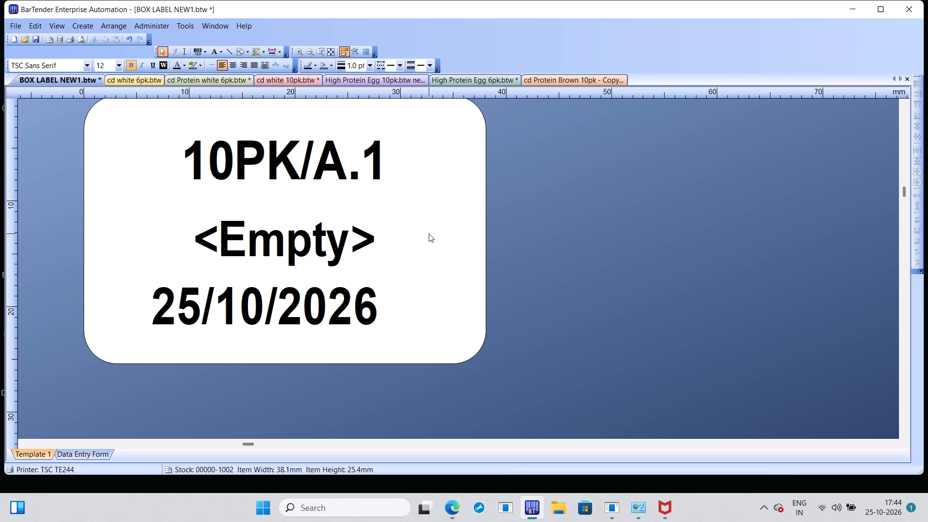
Open the empty product name line between 10PK/A.1 and the date for editing.
{"action": "left_click", "coordinate": [313, 241]}
{"action": "left_click", "coordinate": [313, 241]}
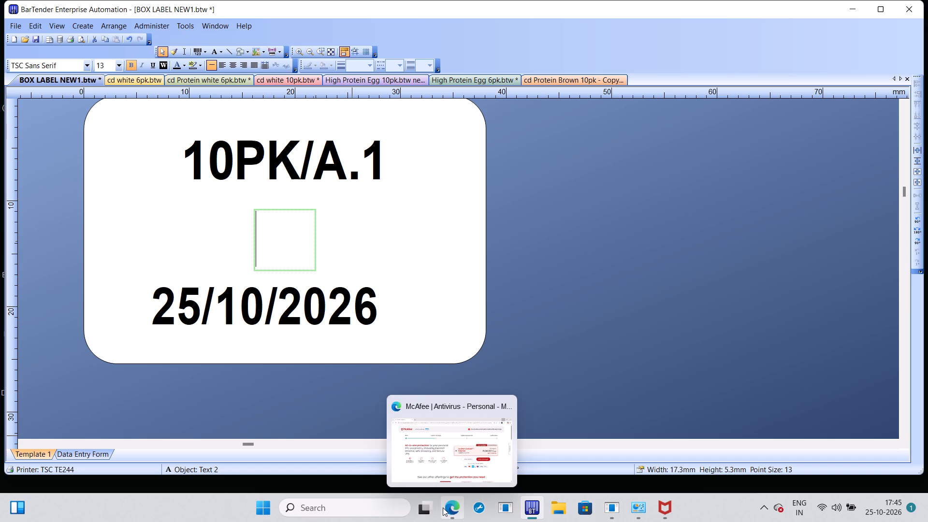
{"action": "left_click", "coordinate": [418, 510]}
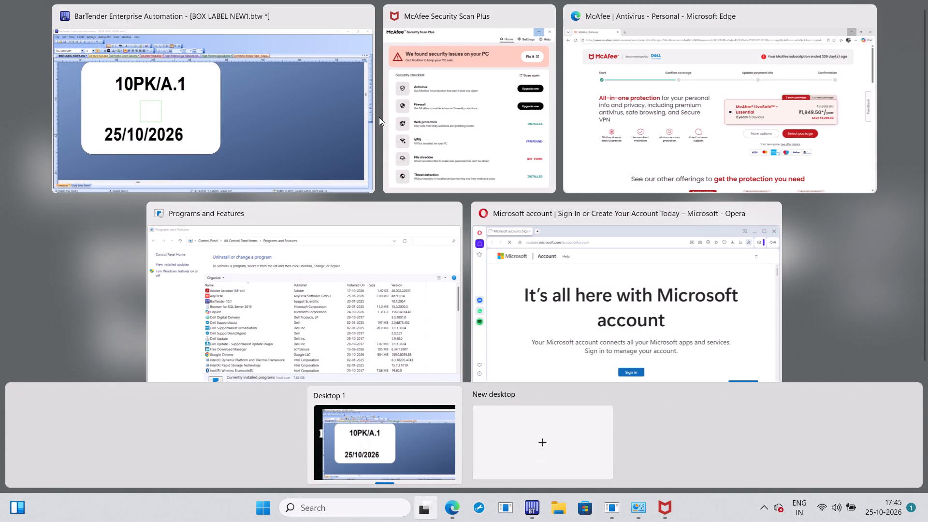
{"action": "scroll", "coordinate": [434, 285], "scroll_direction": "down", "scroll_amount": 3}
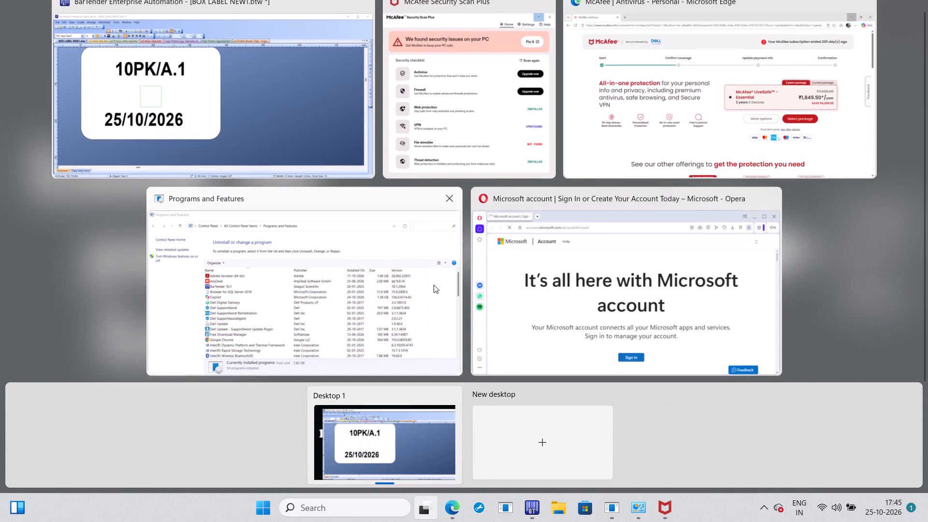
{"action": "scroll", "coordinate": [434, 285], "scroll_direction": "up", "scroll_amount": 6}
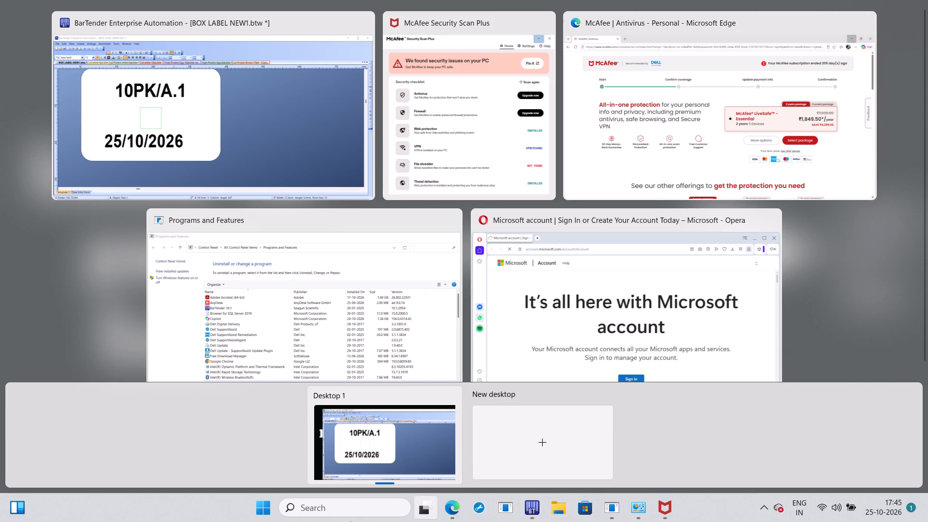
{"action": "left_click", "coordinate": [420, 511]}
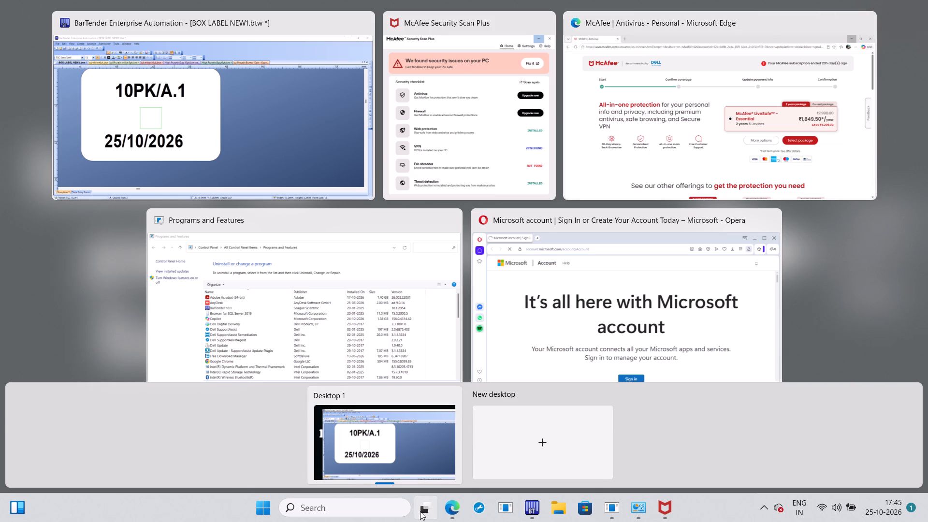
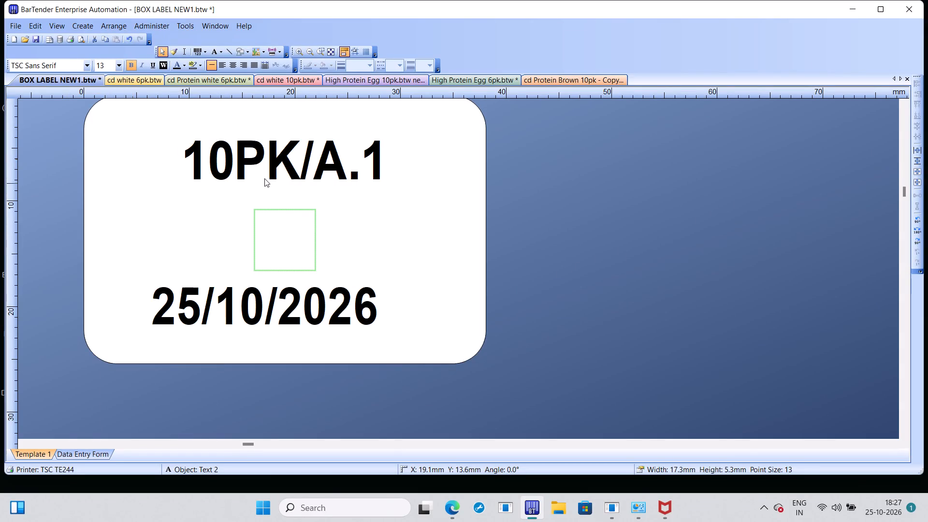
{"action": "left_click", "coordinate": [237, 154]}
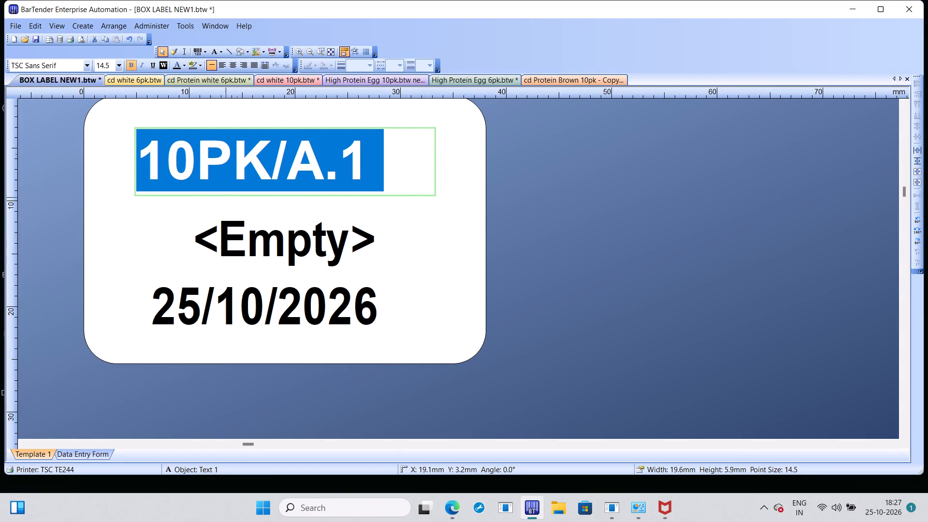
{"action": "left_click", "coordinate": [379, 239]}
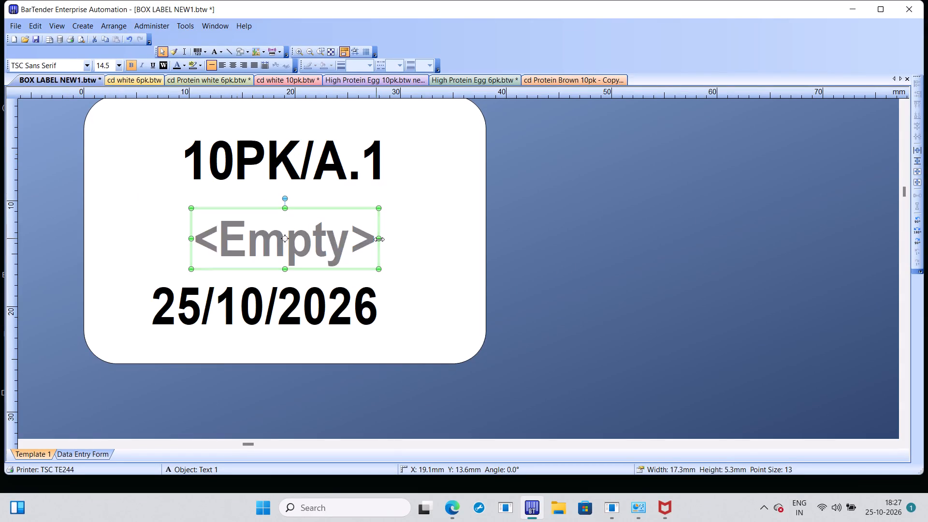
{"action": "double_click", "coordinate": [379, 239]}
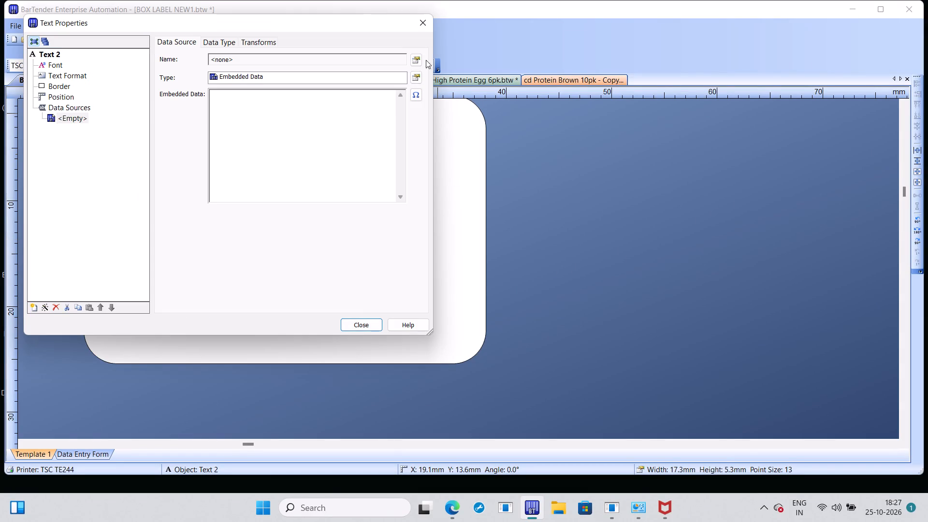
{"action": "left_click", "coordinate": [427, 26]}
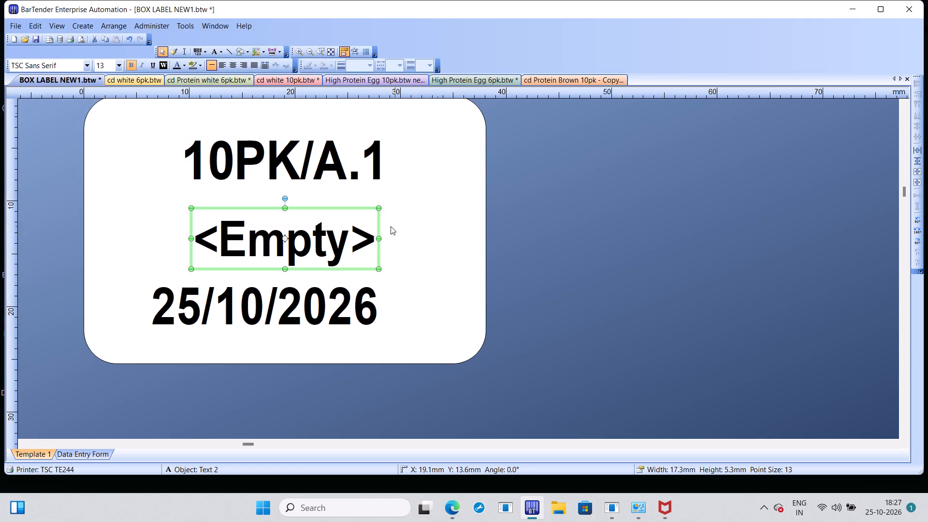
Enter POWER BROWN as the product name on the empty line between 10PK/A.1 and the date.
{"action": "double_click", "coordinate": [354, 222]}
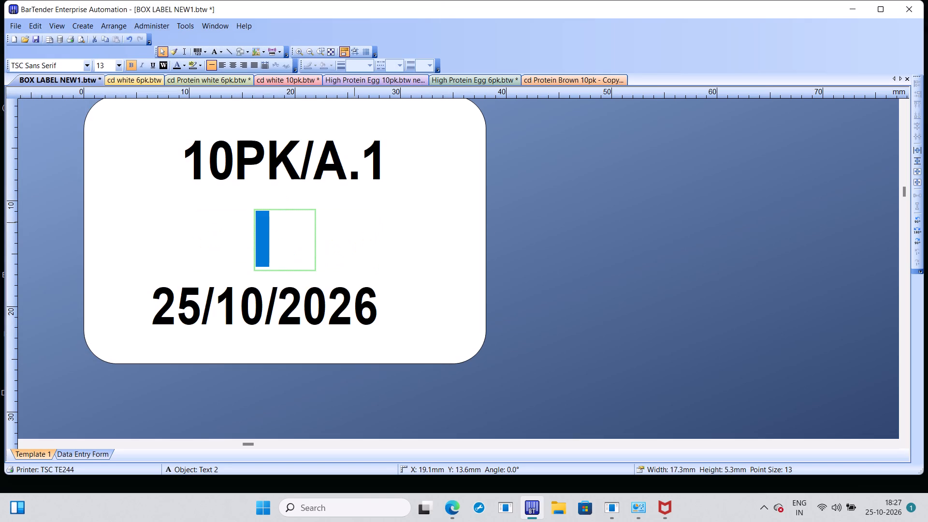
{"action": "key", "text": "p"}
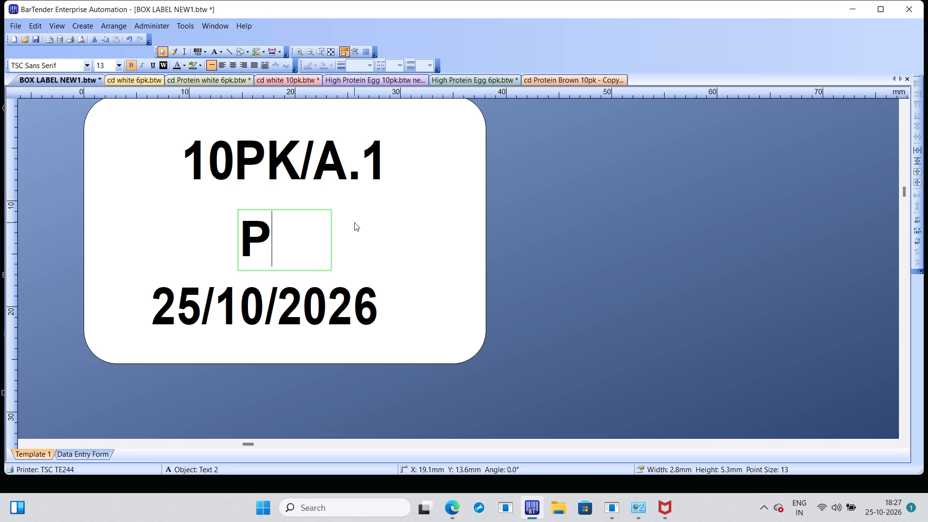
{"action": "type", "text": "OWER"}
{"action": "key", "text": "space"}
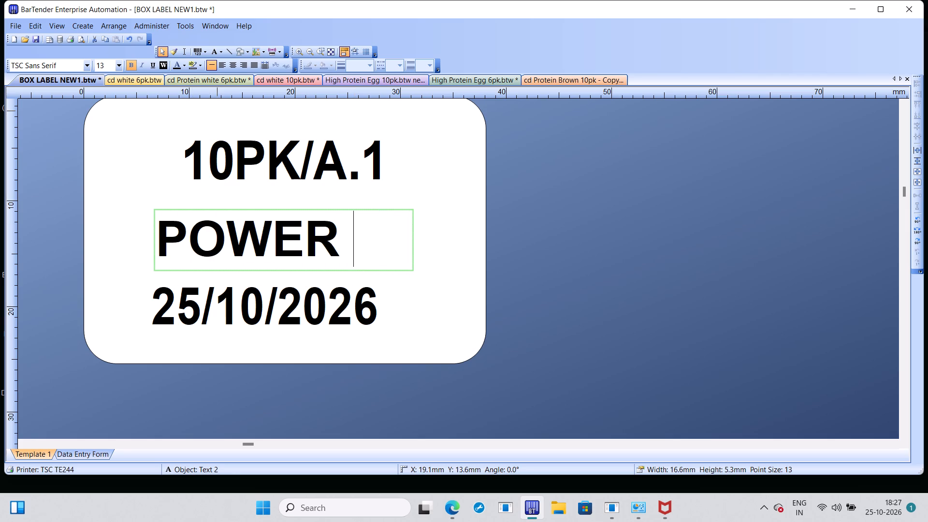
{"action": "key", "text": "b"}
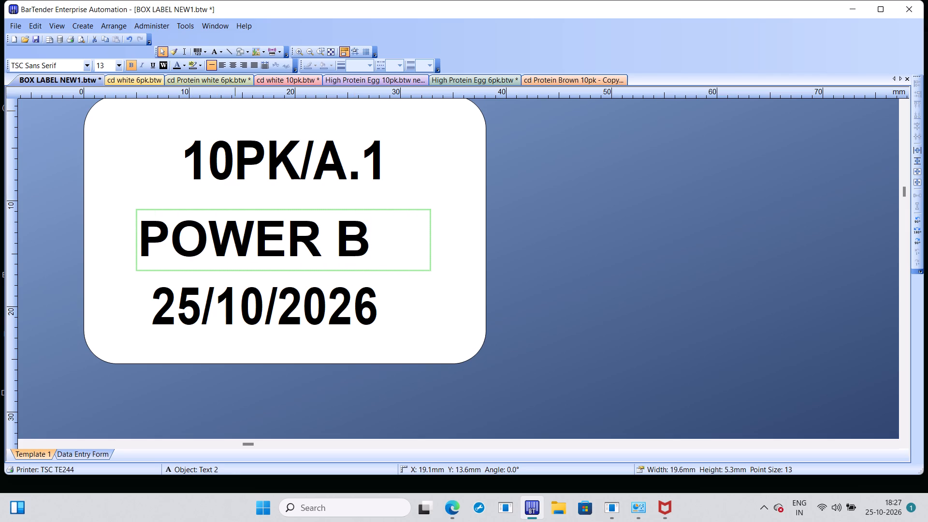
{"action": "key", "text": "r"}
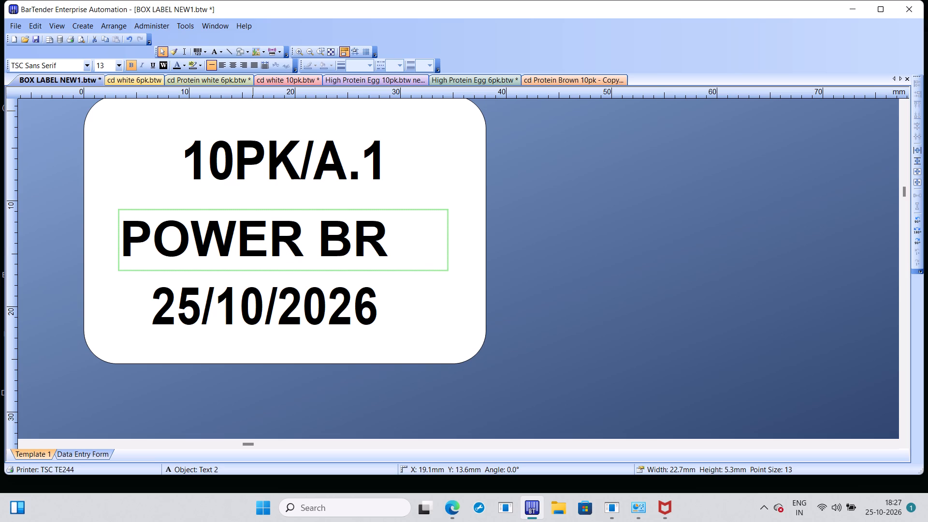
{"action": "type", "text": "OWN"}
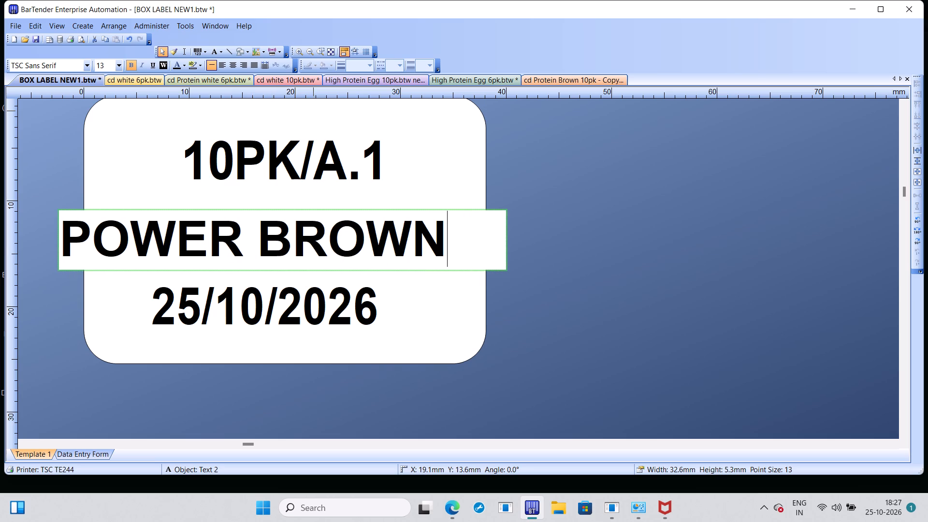
Change the date on the 10PK/A.1 POWER BROWN box label to 26/10/2026.
{"action": "left_click", "coordinate": [195, 303]}
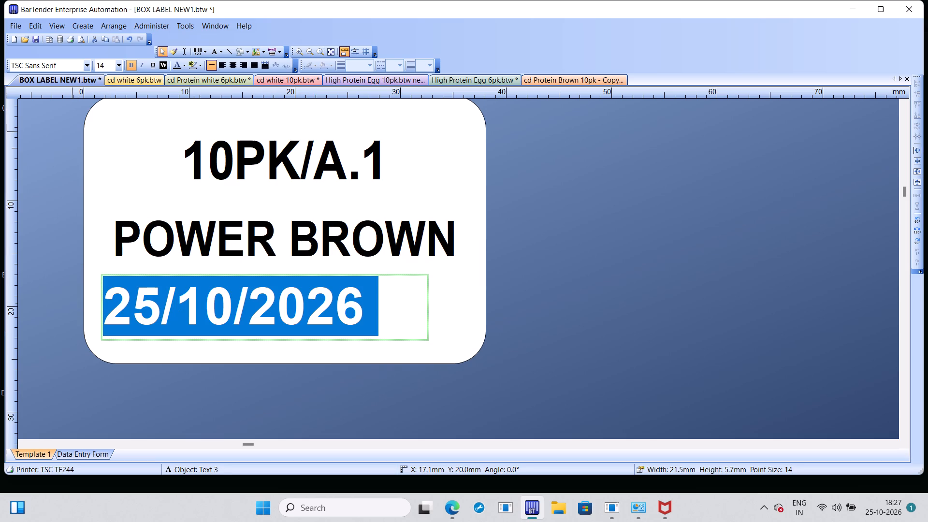
{"action": "left_click", "coordinate": [157, 308]}
{"action": "key", "text": "BackSpace"}
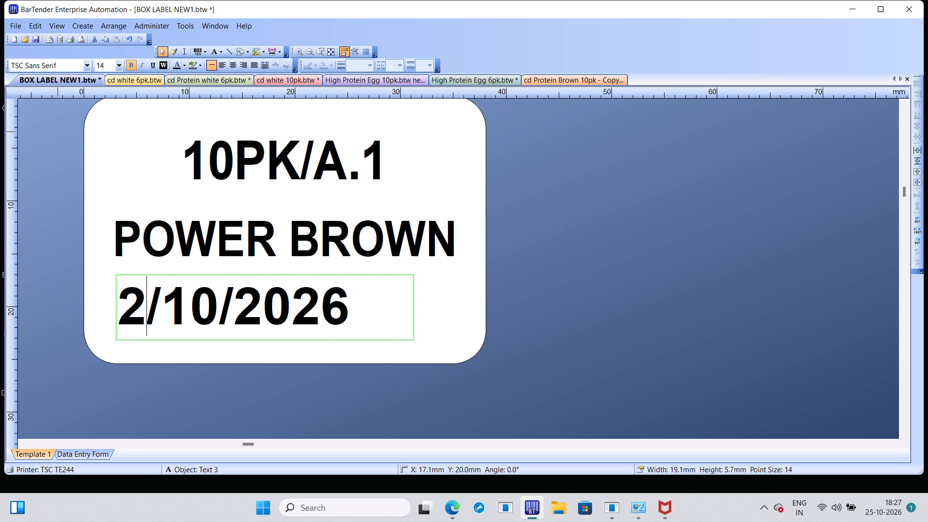
{"action": "key", "text": "6"}
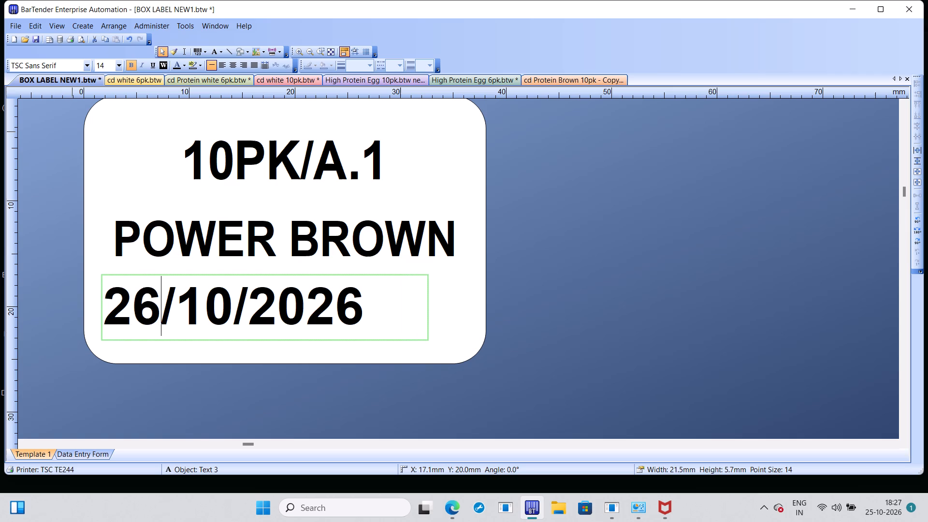
{"action": "left_click", "coordinate": [165, 156]}
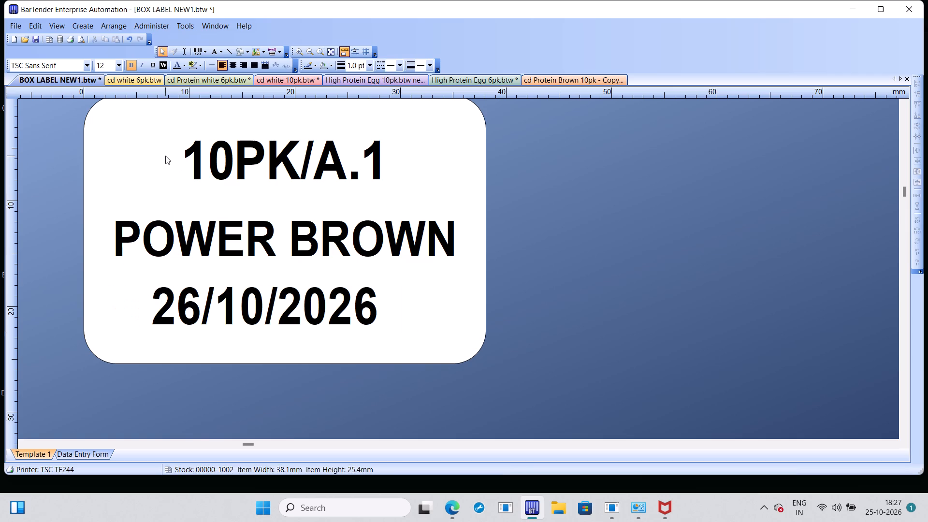
{"action": "left_click", "coordinate": [165, 156]}
Print 2 copies of the 10PK/A.1 POWER BROWN box label on the TSC TE244.
{"action": "key", "text": "ctrl+p"}
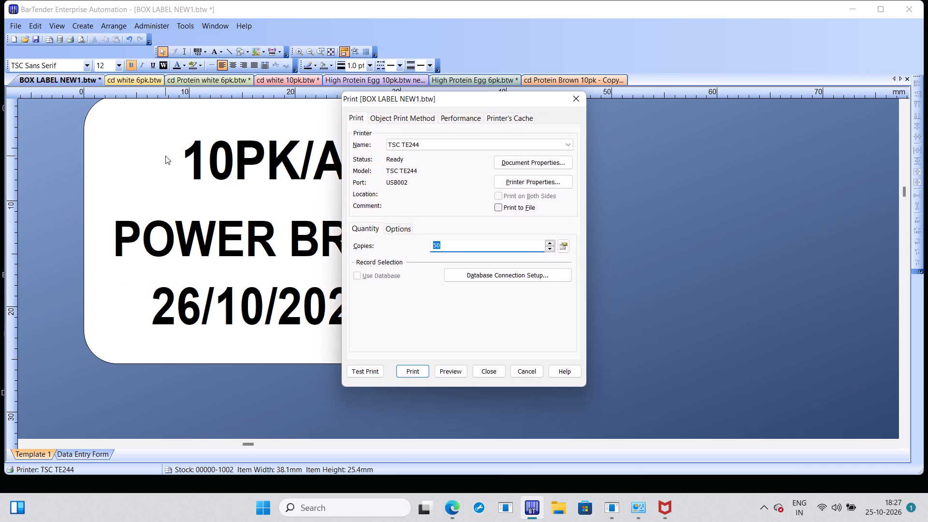
{"action": "key", "text": "2"}
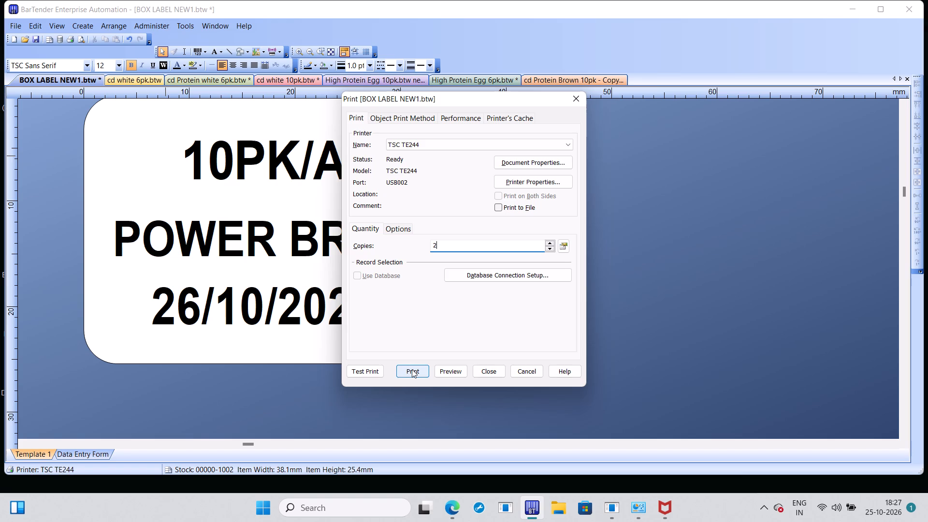
{"action": "left_click", "coordinate": [412, 369]}
{"action": "double_click", "coordinate": [412, 369]}
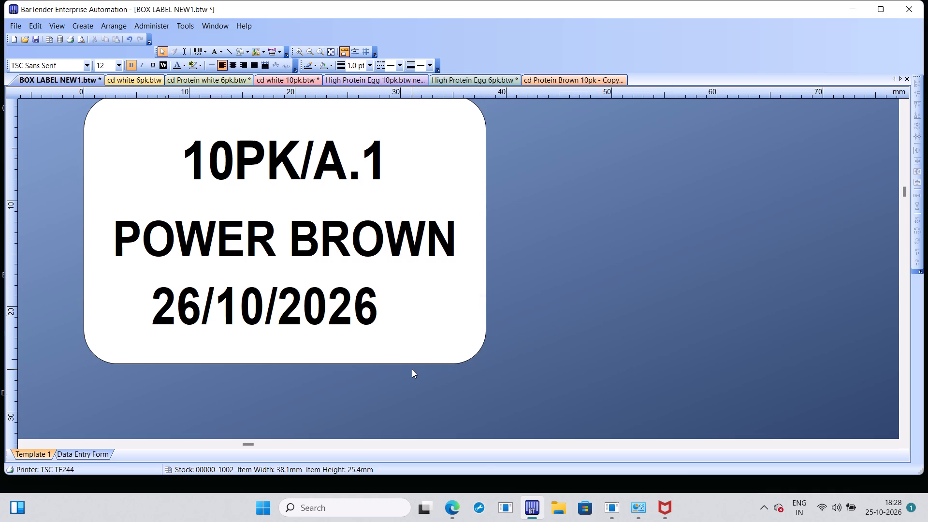
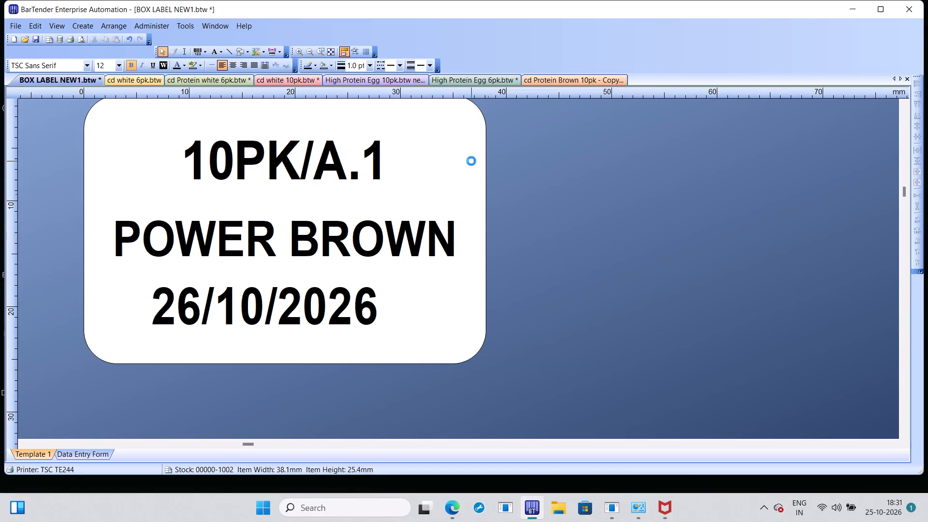
Print 4 serial numbers of the High Protein Egg 10pk QR label on the TSC TE244, one copy each.
{"action": "left_click", "coordinate": [368, 78]}
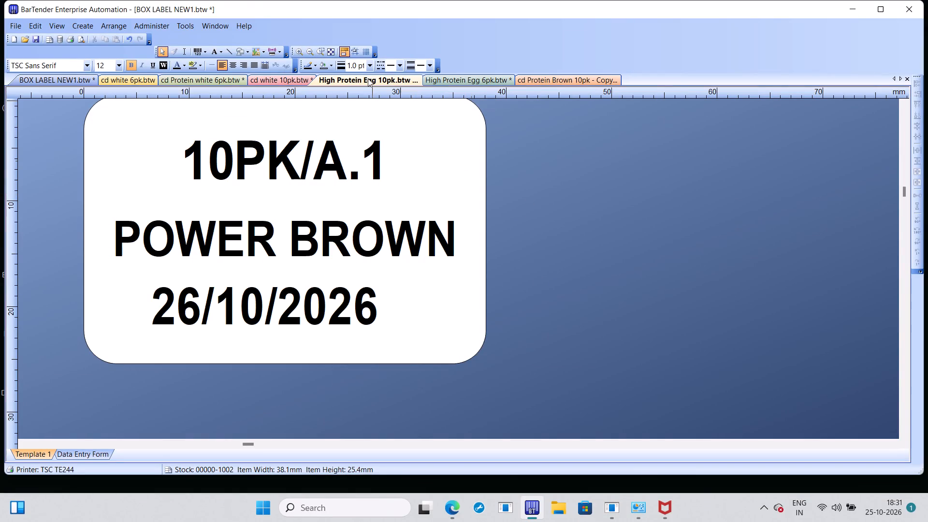
{"action": "key", "text": "ctrl+p"}
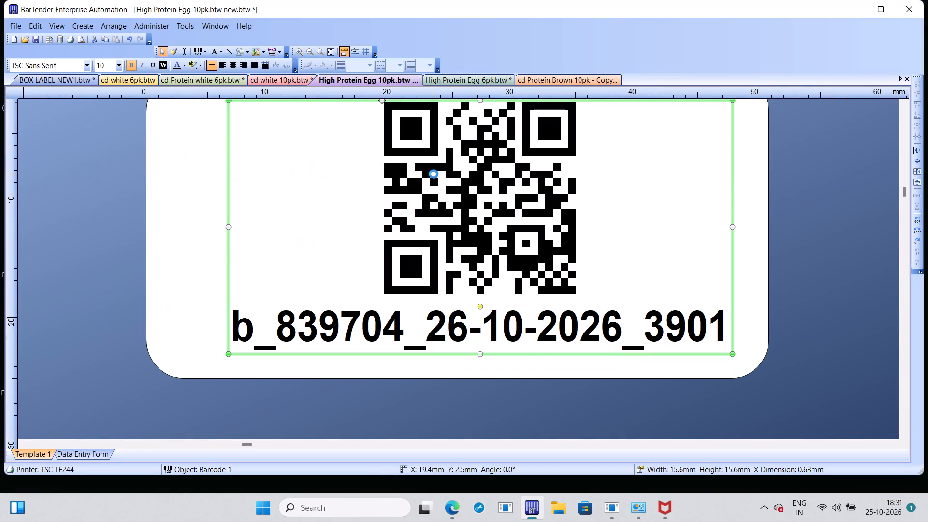
{"action": "key", "text": "4"}
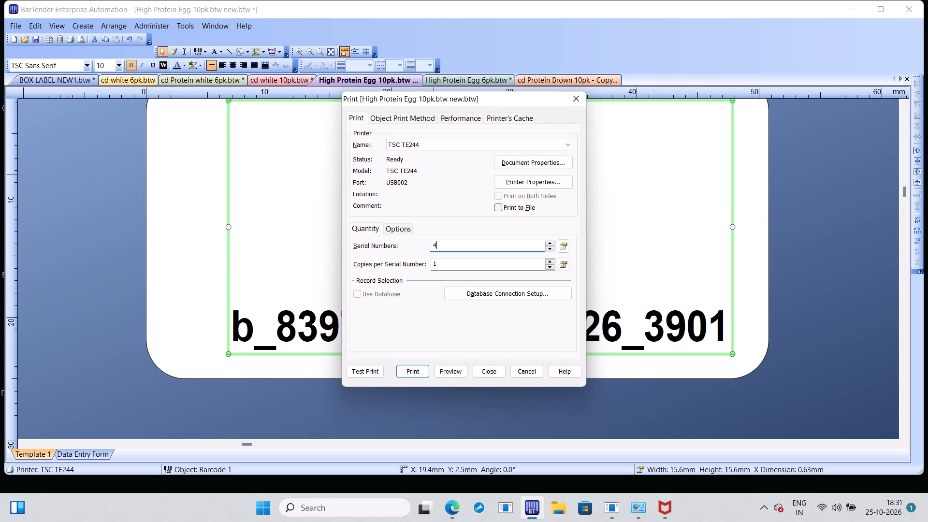
{"action": "left_click", "coordinate": [411, 372]}
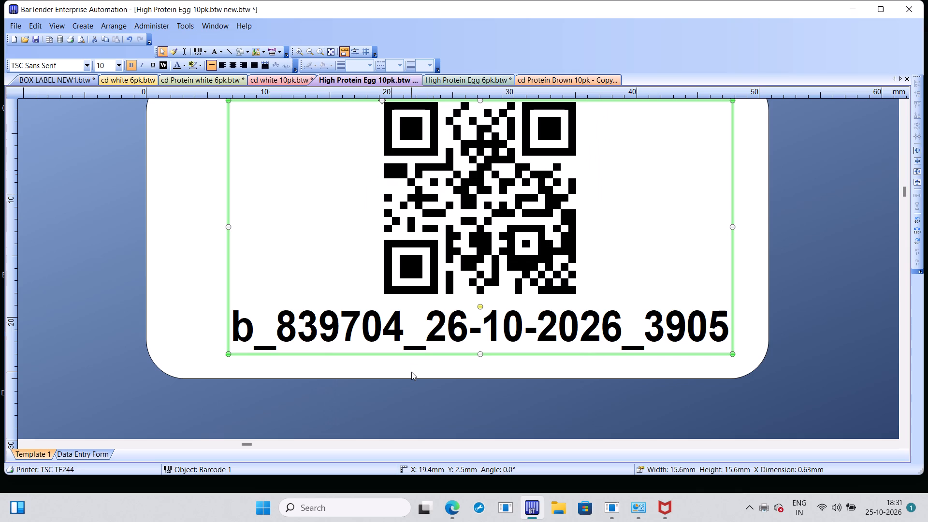